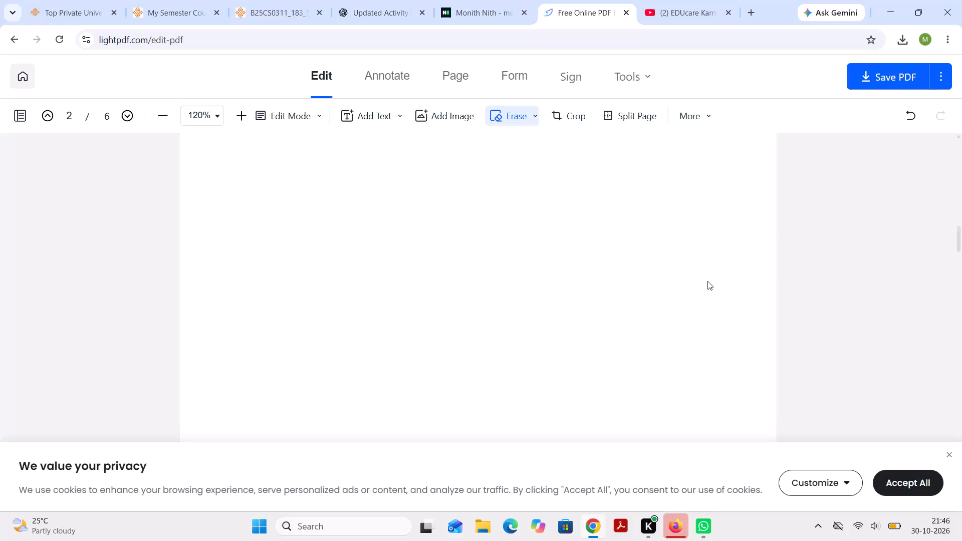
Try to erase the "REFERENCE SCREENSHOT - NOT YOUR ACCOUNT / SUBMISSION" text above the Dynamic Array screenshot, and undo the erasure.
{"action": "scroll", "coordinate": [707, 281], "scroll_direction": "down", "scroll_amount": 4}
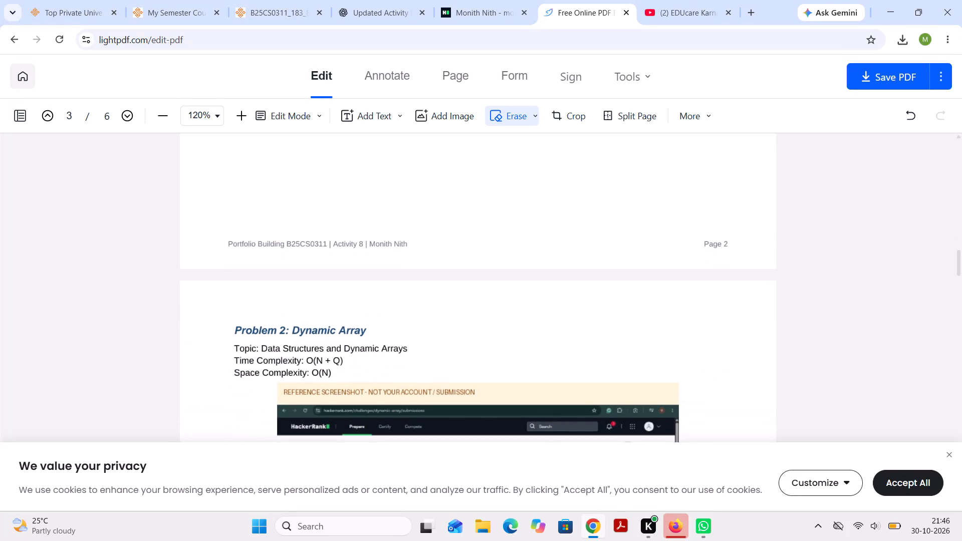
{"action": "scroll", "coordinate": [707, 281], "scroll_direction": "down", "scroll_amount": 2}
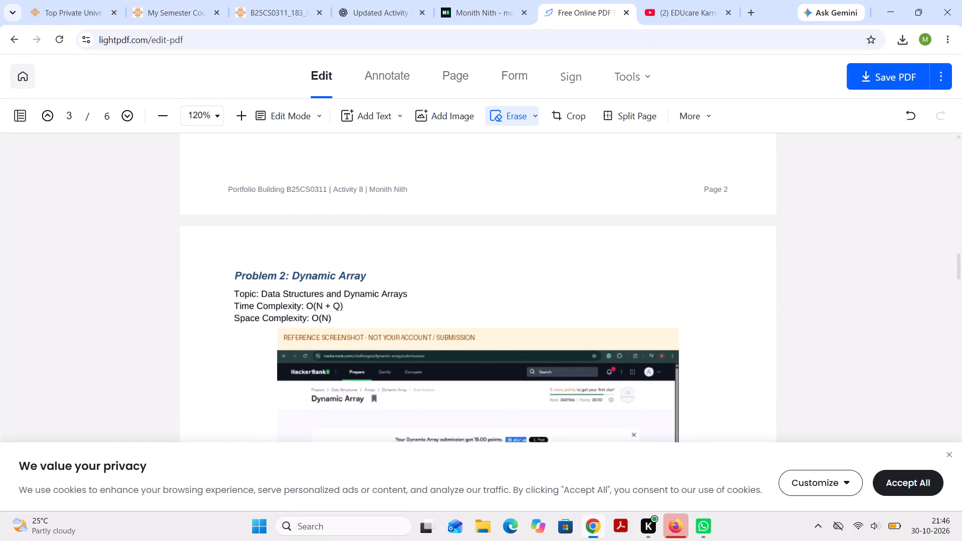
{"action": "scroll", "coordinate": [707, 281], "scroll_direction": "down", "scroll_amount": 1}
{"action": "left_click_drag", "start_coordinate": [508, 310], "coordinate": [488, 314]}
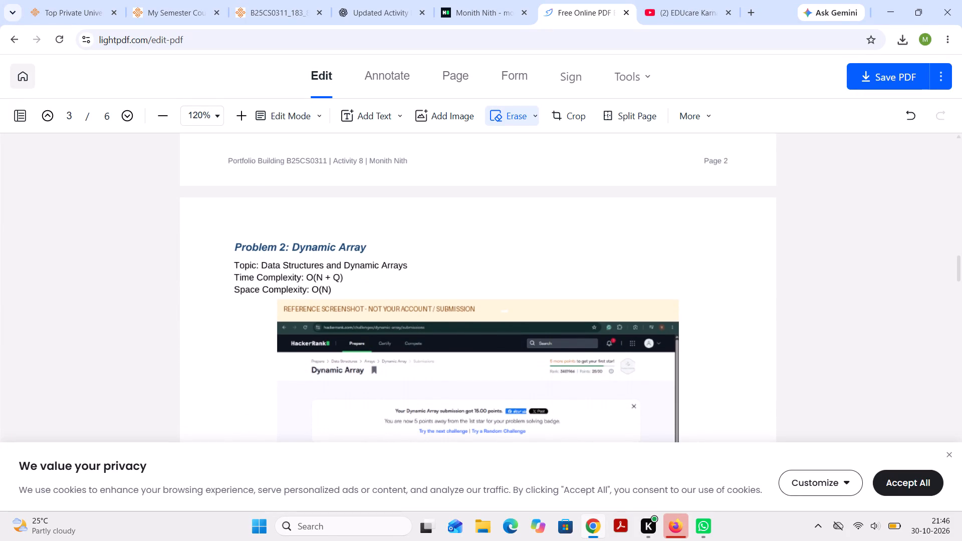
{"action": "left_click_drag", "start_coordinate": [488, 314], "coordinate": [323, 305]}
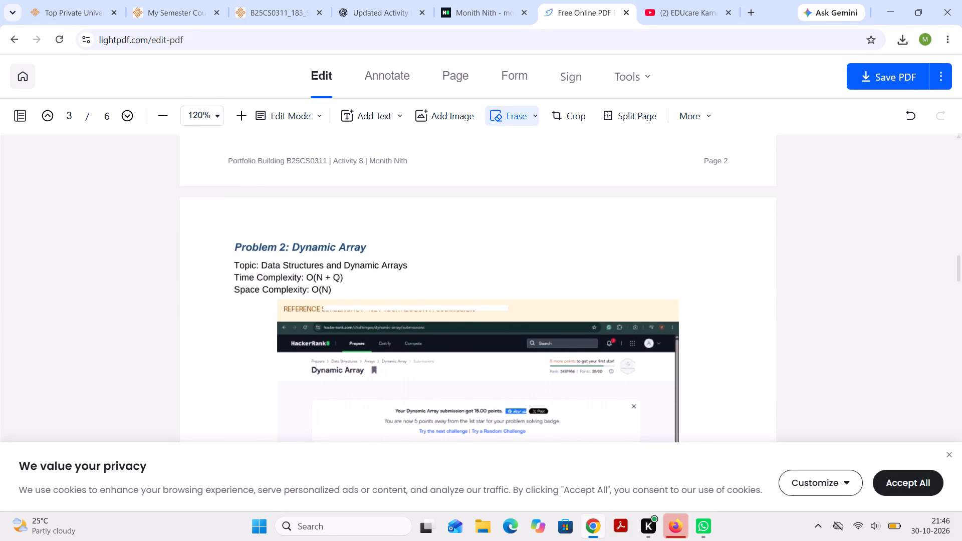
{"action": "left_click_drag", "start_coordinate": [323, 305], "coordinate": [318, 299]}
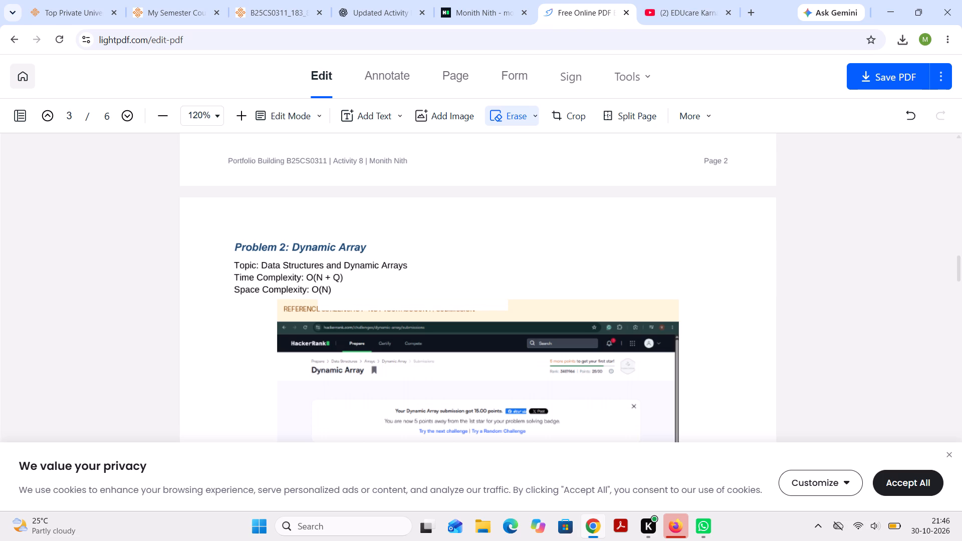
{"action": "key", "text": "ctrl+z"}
Erase the full "REFERENCE SCREENSHOT - NOT YOUR ACCOUNT / SUBMISSION" text line from the banner above the Problem 2 Dynamic Array screenshot.
{"action": "left_click_drag", "start_coordinate": [281, 304], "coordinate": [487, 315]}
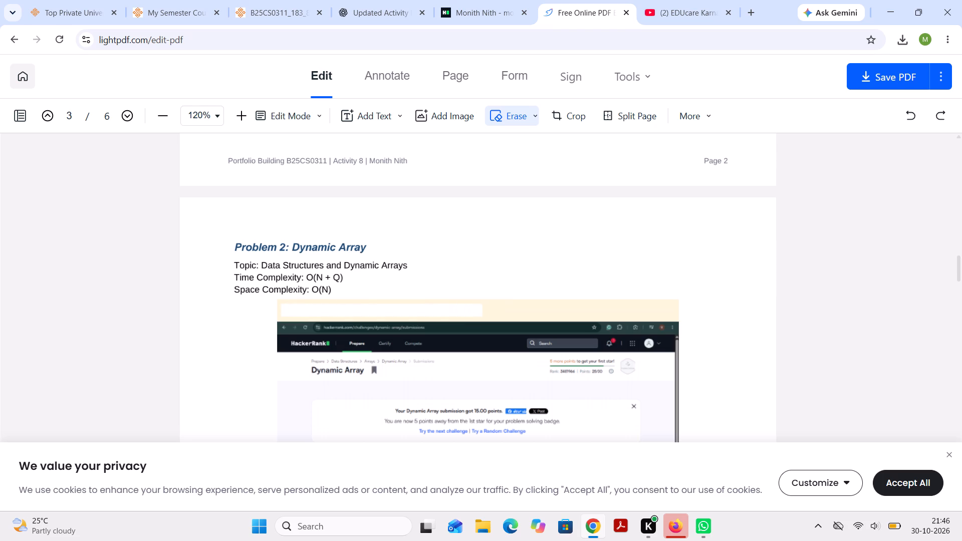
{"action": "left_click_drag", "start_coordinate": [487, 315], "coordinate": [531, 319]}
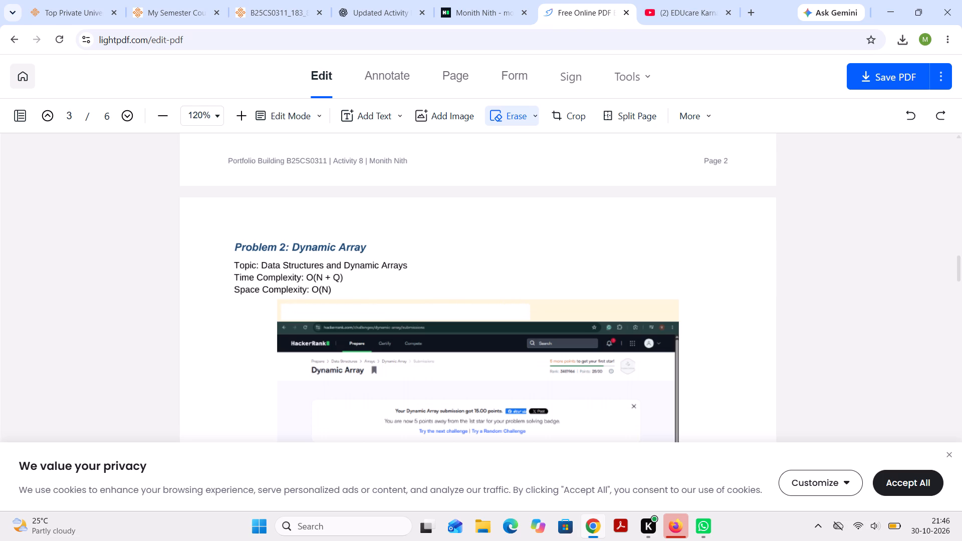
{"action": "left_click_drag", "start_coordinate": [531, 319], "coordinate": [764, 328]}
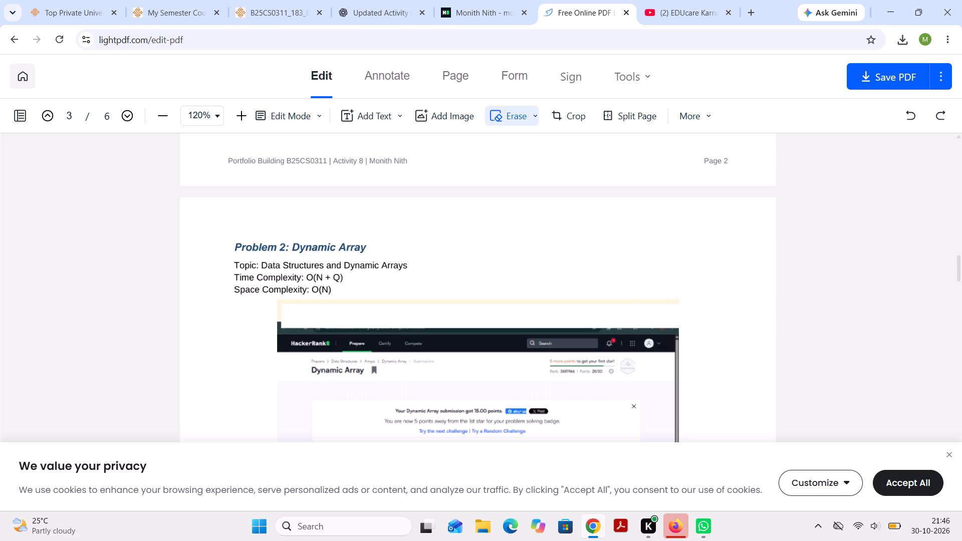
{"action": "left_click_drag", "start_coordinate": [764, 328], "coordinate": [716, 322]}
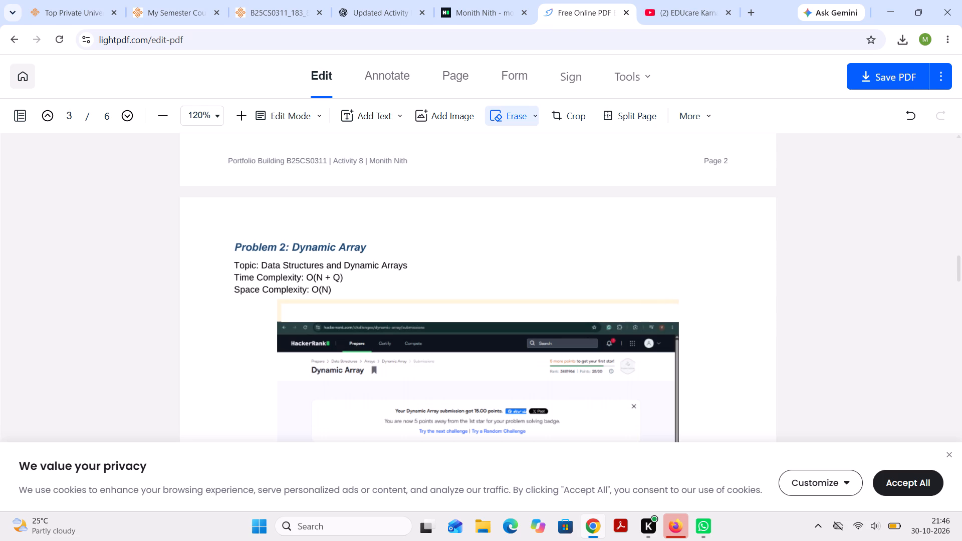
Erase the "REFERENCE SCREENSHOT - NOT YOUR ACCOUNT / SUBMISSION" banner above the Problem 3 Time Conversion screenshot on page 3.
{"action": "scroll", "coordinate": [642, 302], "scroll_direction": "down", "scroll_amount": 5}
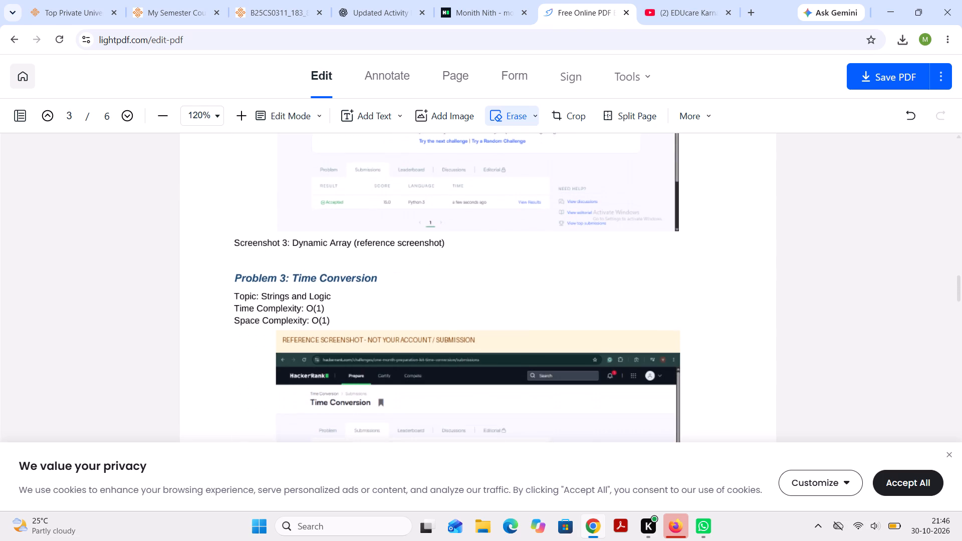
{"action": "scroll", "coordinate": [642, 302], "scroll_direction": "down", "scroll_amount": 1}
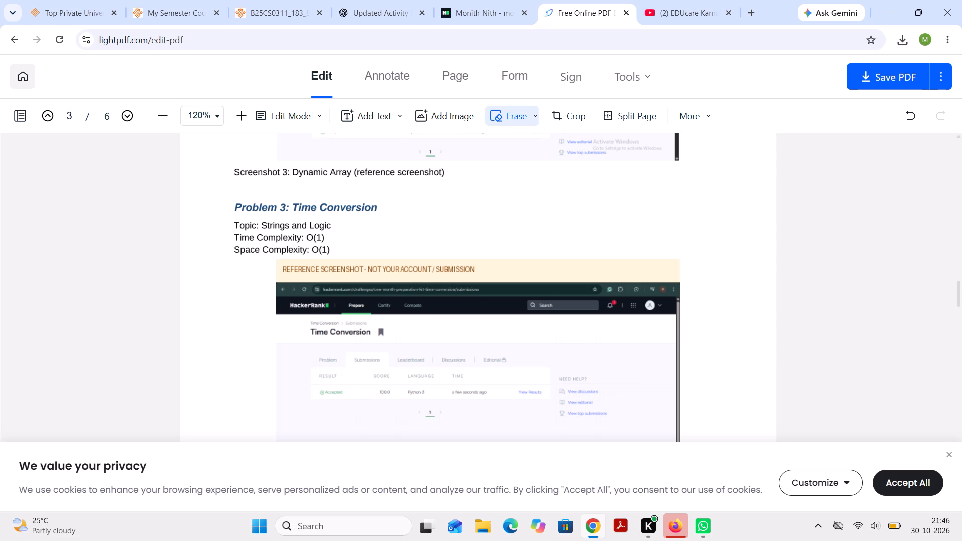
{"action": "left_click_drag", "start_coordinate": [280, 259], "coordinate": [443, 270]}
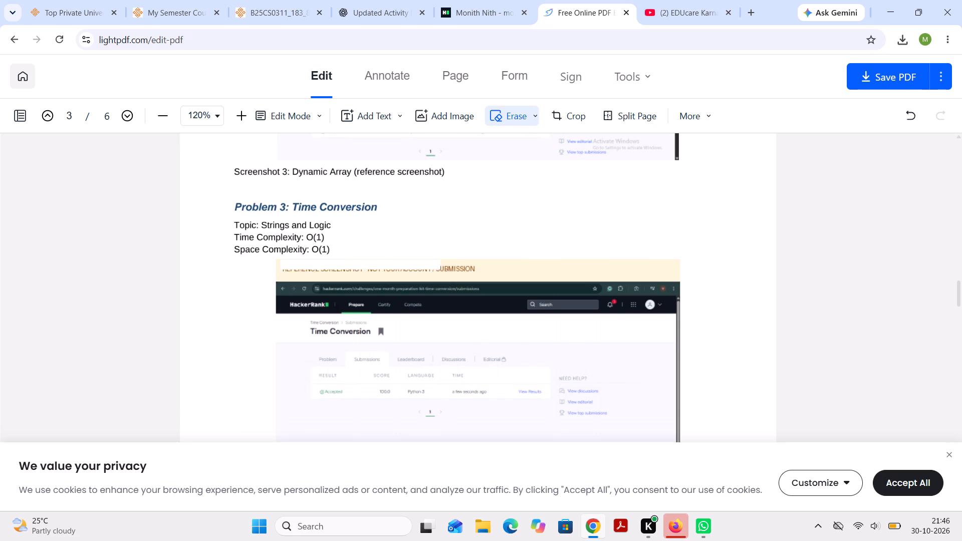
{"action": "left_click_drag", "start_coordinate": [443, 270], "coordinate": [640, 276]}
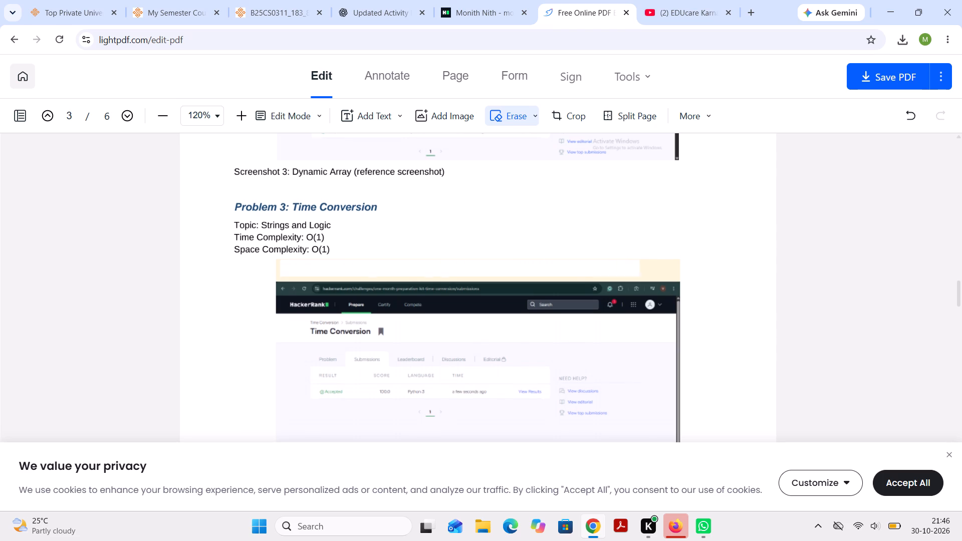
{"action": "left_click_drag", "start_coordinate": [640, 276], "coordinate": [711, 285]}
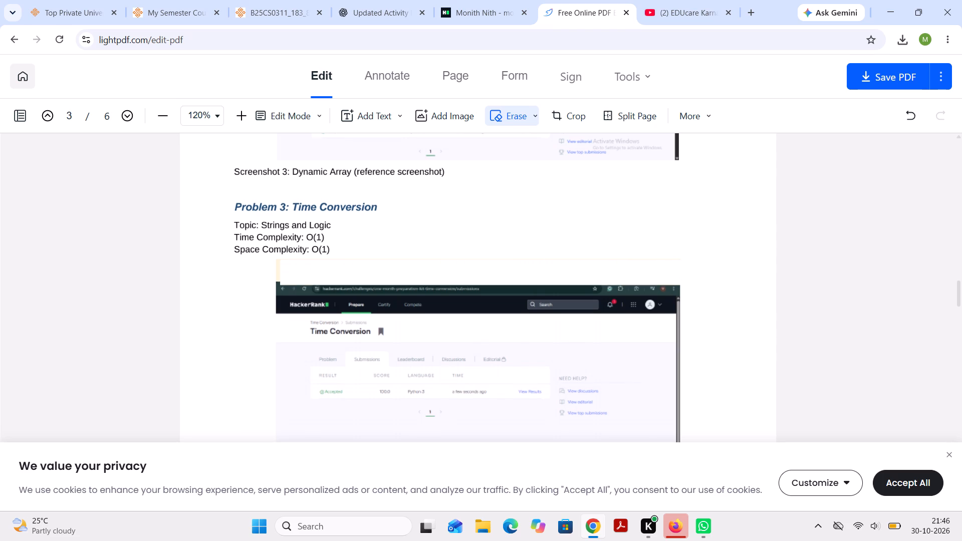
{"action": "left_click_drag", "start_coordinate": [711, 285], "coordinate": [710, 284]}
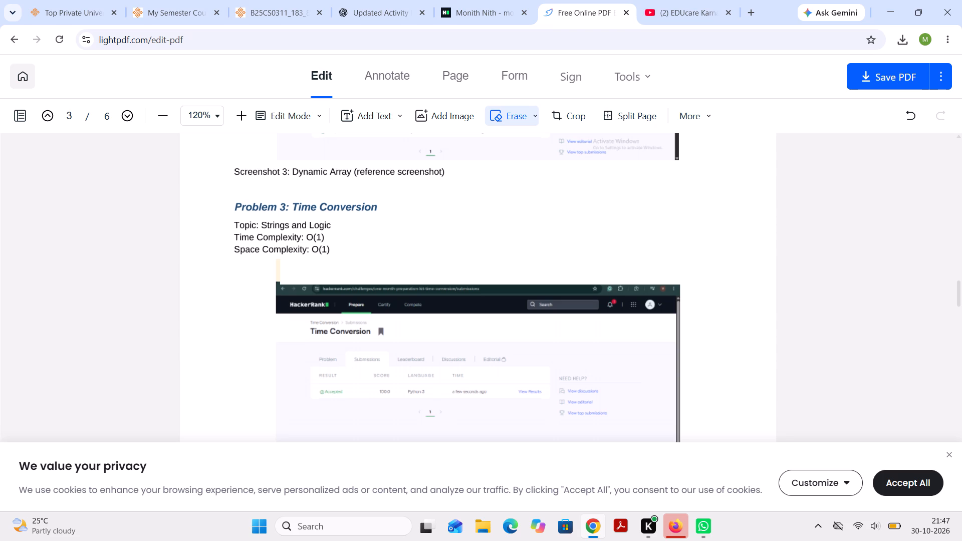
Erase the leftover coloured strip at the left edge of the banner area above the Time Conversion screenshot.
{"action": "left_click_drag", "start_coordinate": [266, 262], "coordinate": [281, 264]}
{"action": "left_click_drag", "start_coordinate": [281, 264], "coordinate": [279, 277]}
{"action": "left_click_drag", "start_coordinate": [279, 277], "coordinate": [279, 282]}
Erase the "REFERENCE SCREENSHOT - NOT YOUR ACCOUNT / SUBMISSION" text from the banner above the Problem 4 Compare the Triplets screenshot.
{"action": "scroll", "coordinate": [201, 309], "scroll_direction": "down", "scroll_amount": 3}
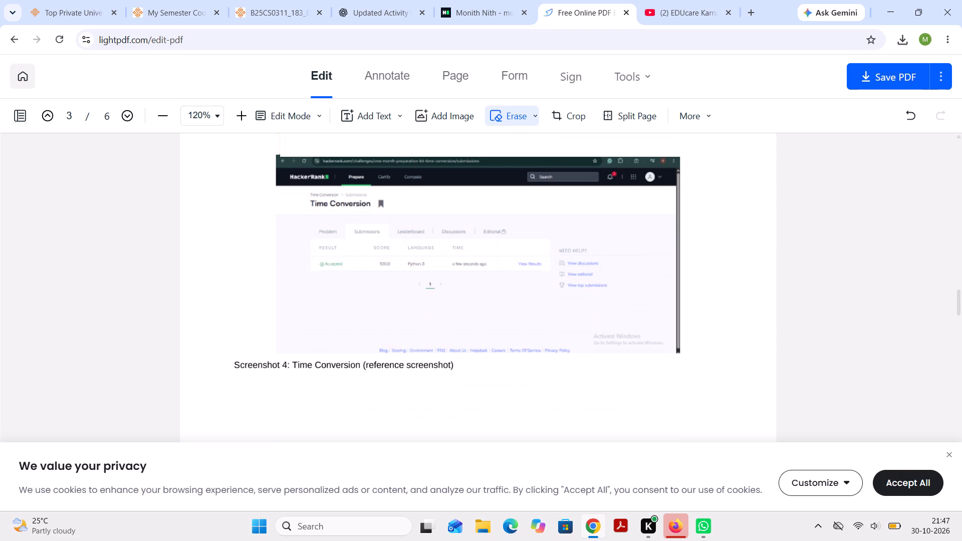
{"action": "scroll", "coordinate": [201, 309], "scroll_direction": "up", "scroll_amount": 1}
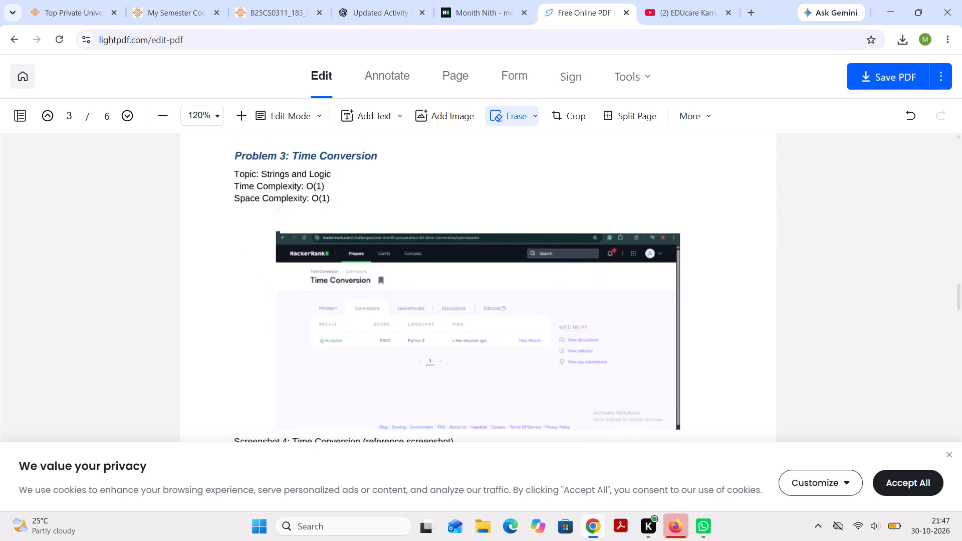
{"action": "scroll", "coordinate": [365, 323], "scroll_direction": "down", "scroll_amount": 6}
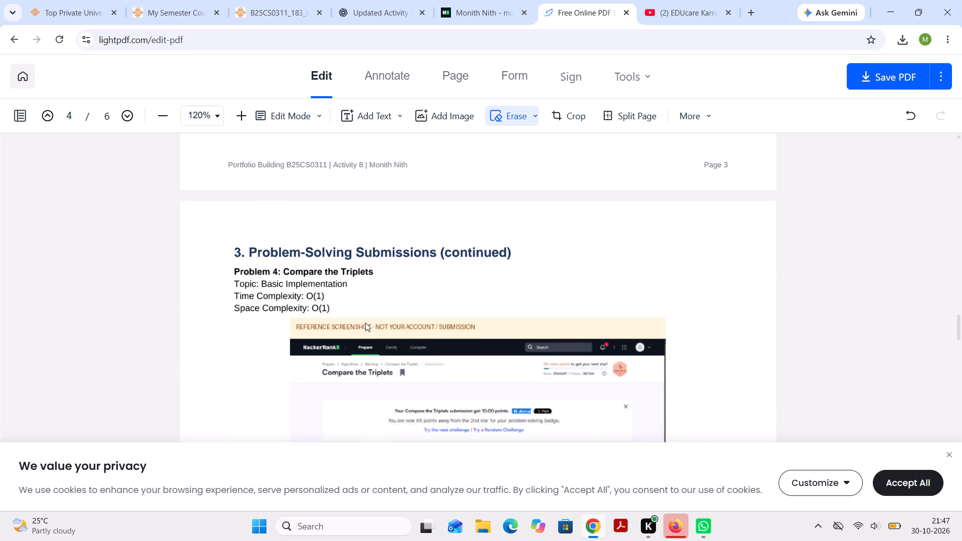
{"action": "scroll", "coordinate": [365, 323], "scroll_direction": "down", "scroll_amount": 1}
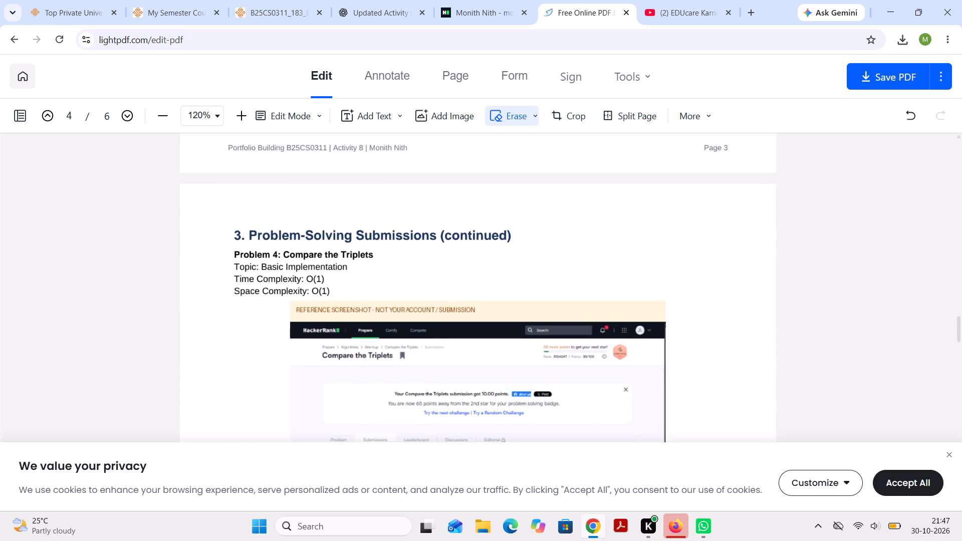
{"action": "left_click_drag", "start_coordinate": [291, 304], "coordinate": [400, 308]}
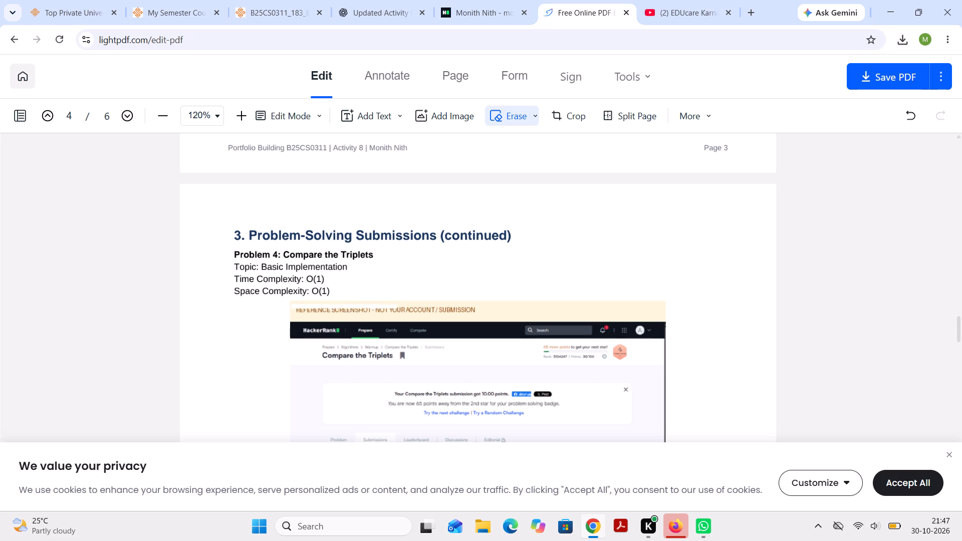
{"action": "left_click_drag", "start_coordinate": [400, 308], "coordinate": [691, 317]}
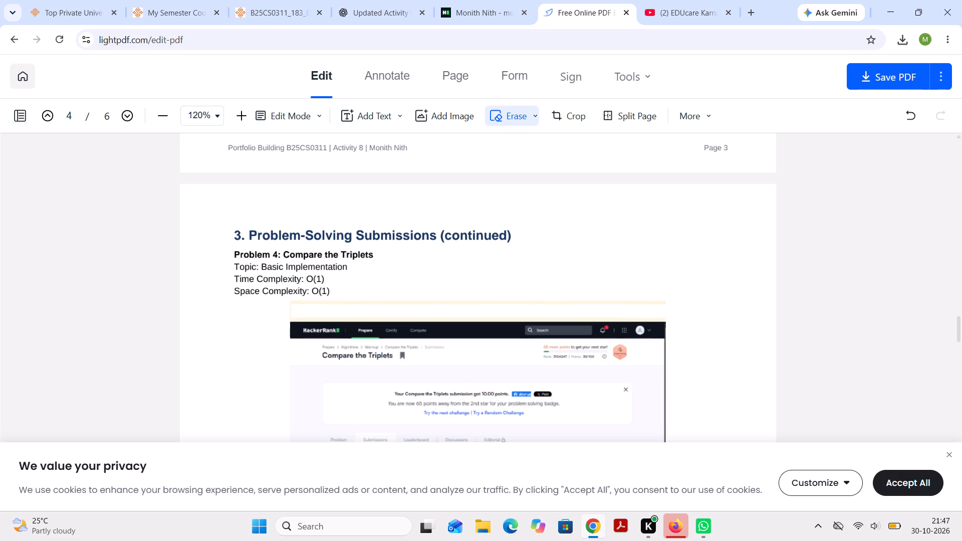
{"action": "left_click_drag", "start_coordinate": [691, 317], "coordinate": [679, 322]}
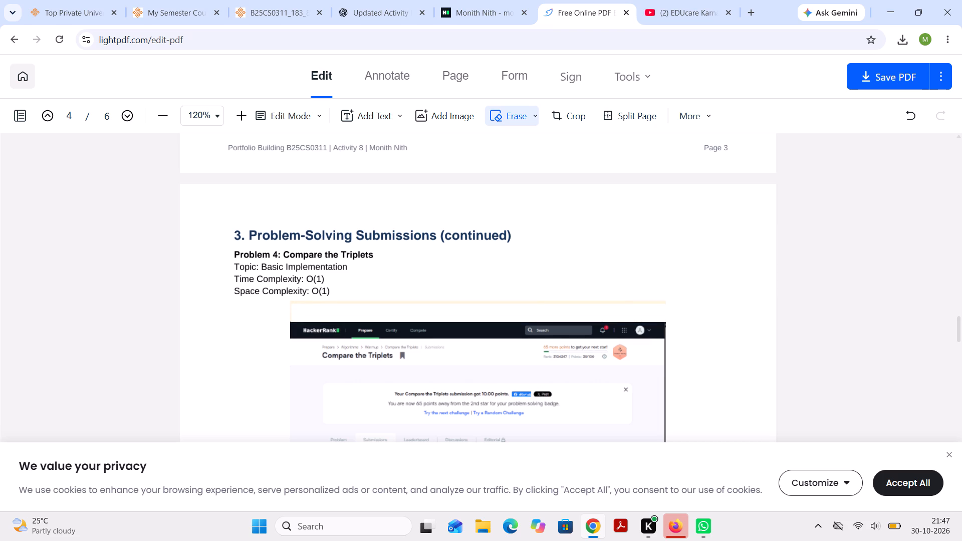
{"action": "right_click", "coordinate": [632, 230]}
Erase the leftover coloured strip along the banner's top edge above the Compare the Triplets screenshot.
{"action": "scroll", "coordinate": [632, 230], "scroll_direction": "down", "scroll_amount": 1}
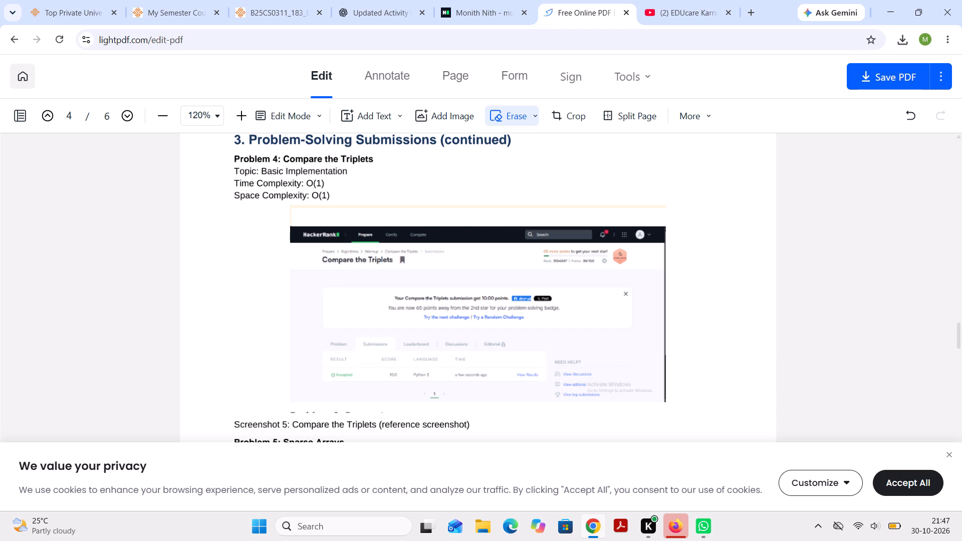
{"action": "left_click_drag", "start_coordinate": [290, 202], "coordinate": [477, 214]}
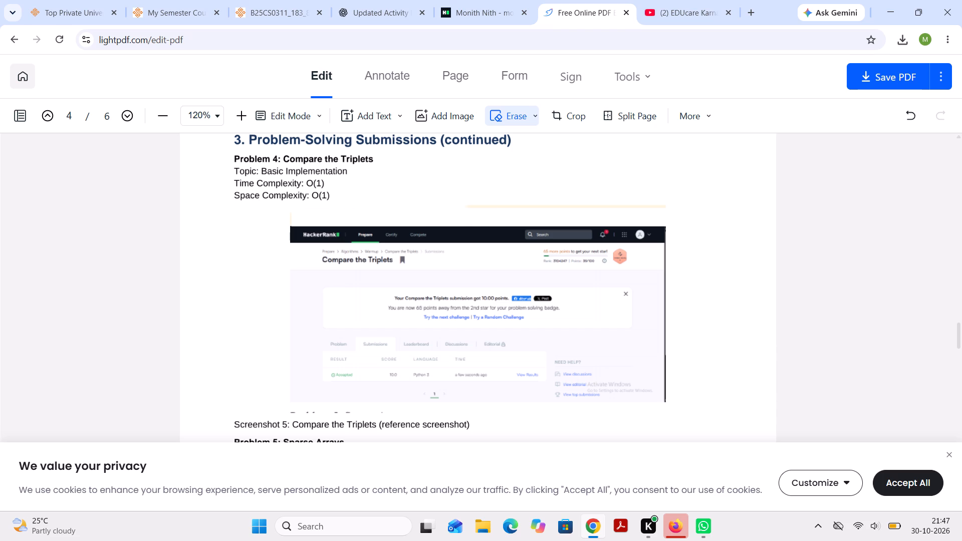
{"action": "left_click_drag", "start_coordinate": [477, 214], "coordinate": [634, 206]}
{"action": "left_click_drag", "start_coordinate": [634, 206], "coordinate": [738, 208]}
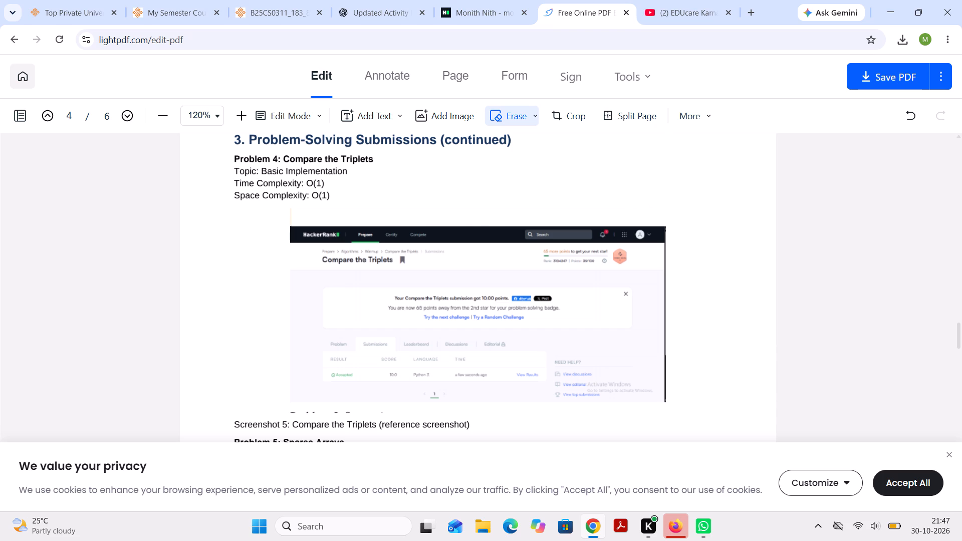
Erase the "REFERENCE SCREENSHOT - NOT YOUR ACCOUNT / SUBMISSION" banner above the Problem 5 Sparse Arrays screenshot on page 4.
{"action": "scroll", "coordinate": [642, 301], "scroll_direction": "down", "scroll_amount": 2}
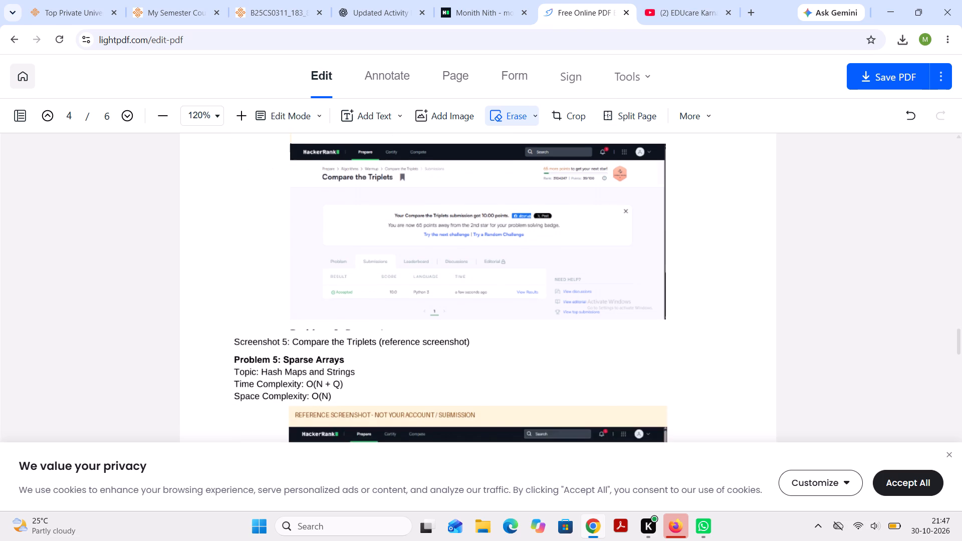
{"action": "scroll", "coordinate": [642, 301], "scroll_direction": "down", "scroll_amount": 1}
{"action": "scroll", "coordinate": [302, 313], "scroll_direction": "down", "scroll_amount": 1}
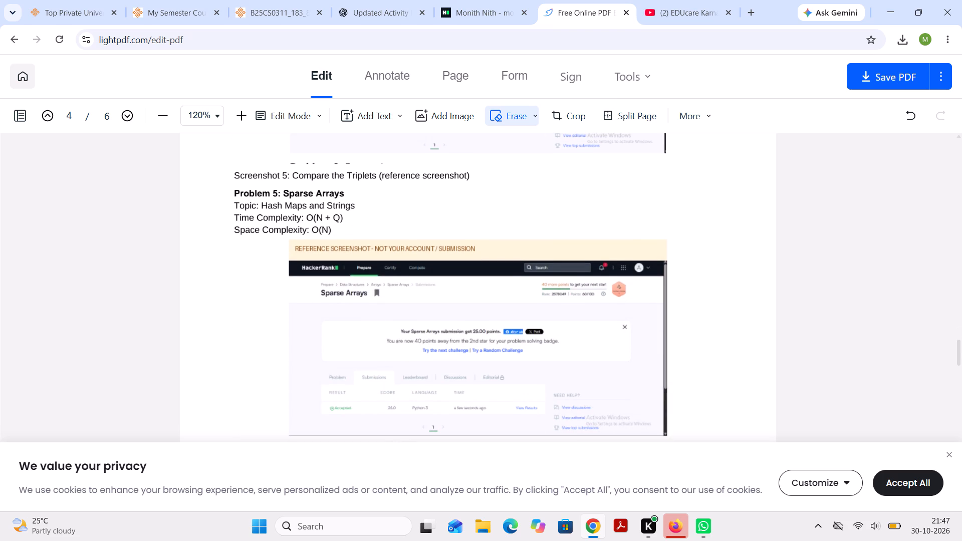
{"action": "left_click_drag", "start_coordinate": [287, 238], "coordinate": [456, 263]}
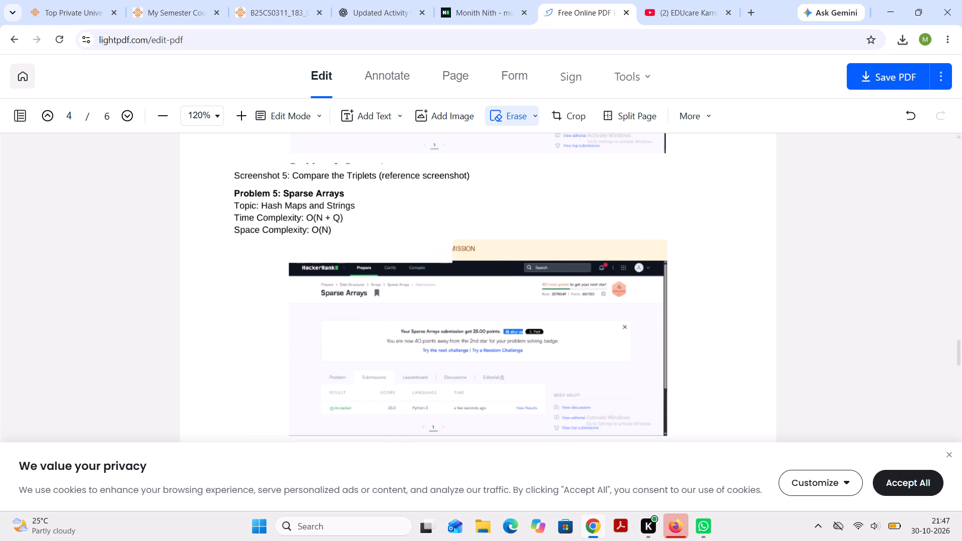
{"action": "left_click_drag", "start_coordinate": [456, 263], "coordinate": [699, 269]}
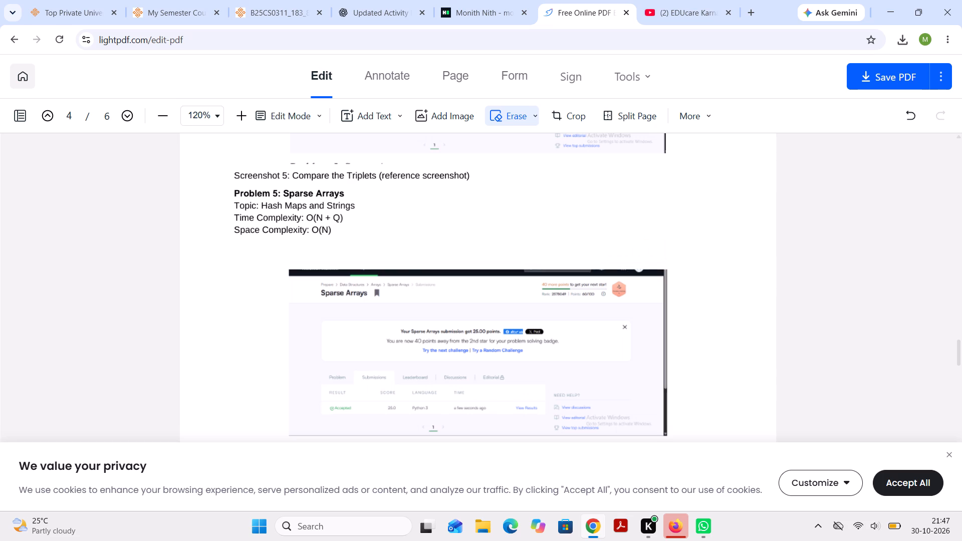
{"action": "left_click_drag", "start_coordinate": [699, 269], "coordinate": [714, 258]}
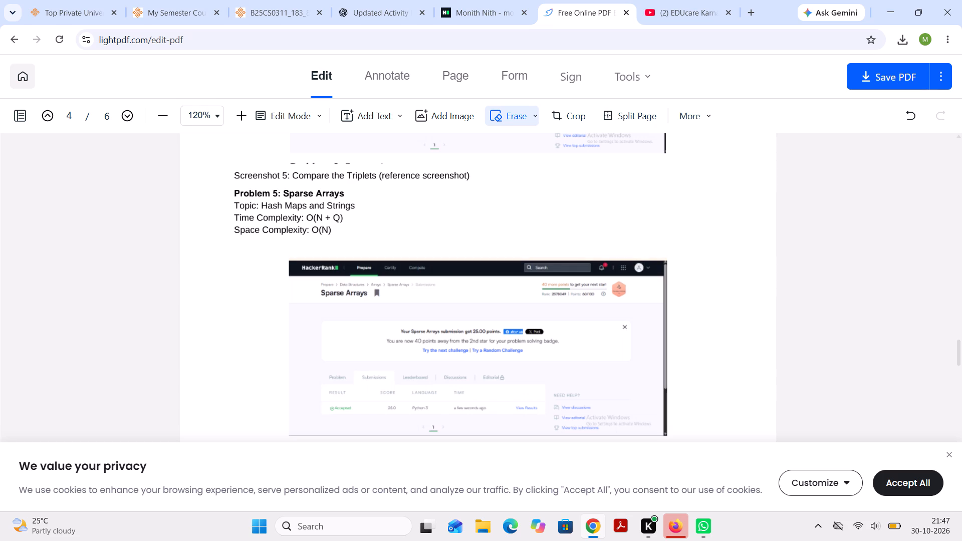
{"action": "left_click_drag", "start_coordinate": [714, 258], "coordinate": [713, 262]}
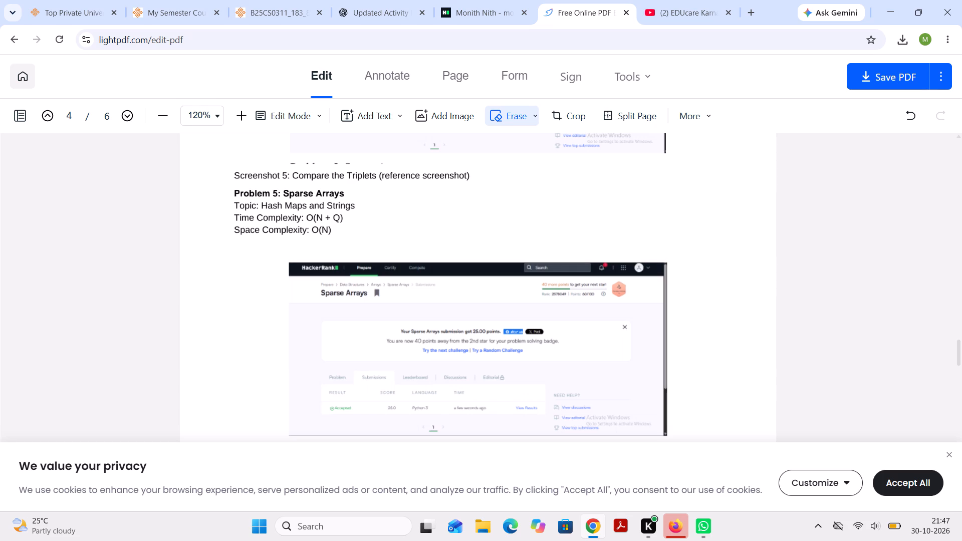
Erase the "REFERENCE SCREENSHOT - NOT YOUR ACCOUNT / SUBMISSION" banner and the "Files" text beneath it above the GitHub repository screenshot on page 5.
{"action": "scroll", "coordinate": [674, 337], "scroll_direction": "down", "scroll_amount": 6}
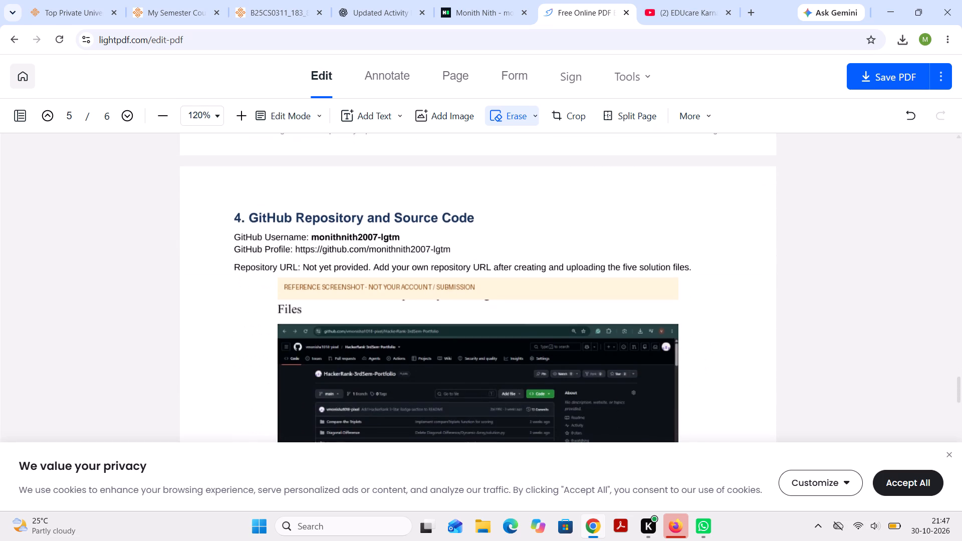
{"action": "scroll", "coordinate": [674, 337], "scroll_direction": "down", "scroll_amount": 1}
{"action": "left_click_drag", "start_coordinate": [278, 275], "coordinate": [290, 285]}
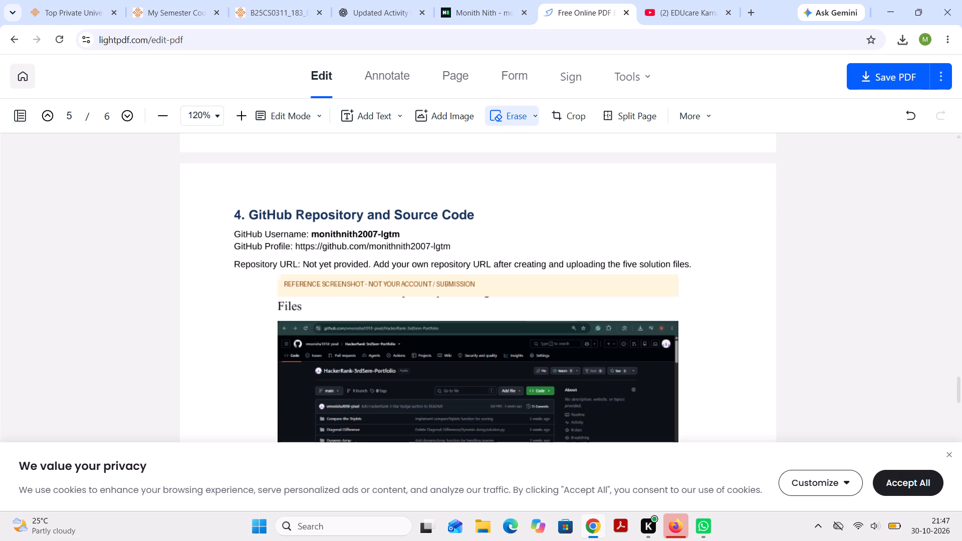
{"action": "left_click_drag", "start_coordinate": [290, 285], "coordinate": [747, 308]}
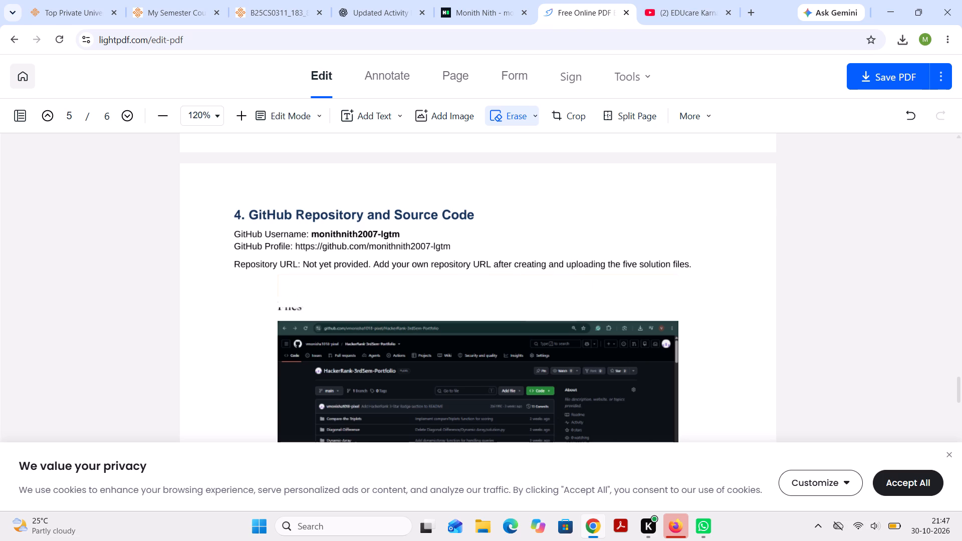
{"action": "left_click_drag", "start_coordinate": [747, 308], "coordinate": [743, 313]}
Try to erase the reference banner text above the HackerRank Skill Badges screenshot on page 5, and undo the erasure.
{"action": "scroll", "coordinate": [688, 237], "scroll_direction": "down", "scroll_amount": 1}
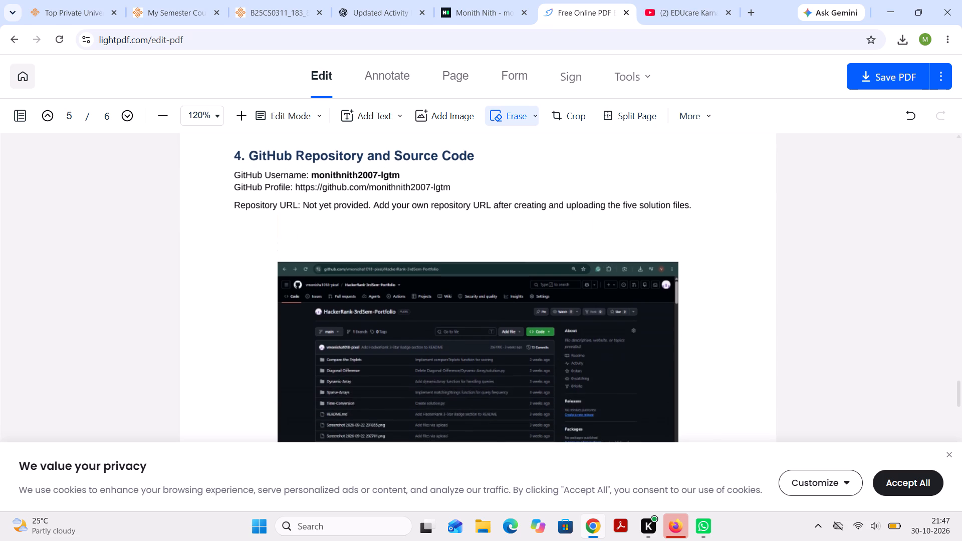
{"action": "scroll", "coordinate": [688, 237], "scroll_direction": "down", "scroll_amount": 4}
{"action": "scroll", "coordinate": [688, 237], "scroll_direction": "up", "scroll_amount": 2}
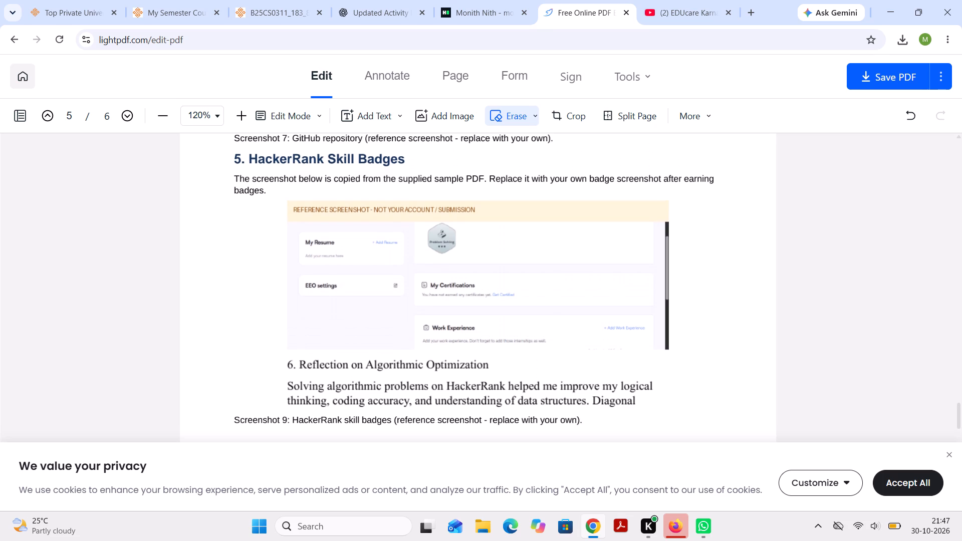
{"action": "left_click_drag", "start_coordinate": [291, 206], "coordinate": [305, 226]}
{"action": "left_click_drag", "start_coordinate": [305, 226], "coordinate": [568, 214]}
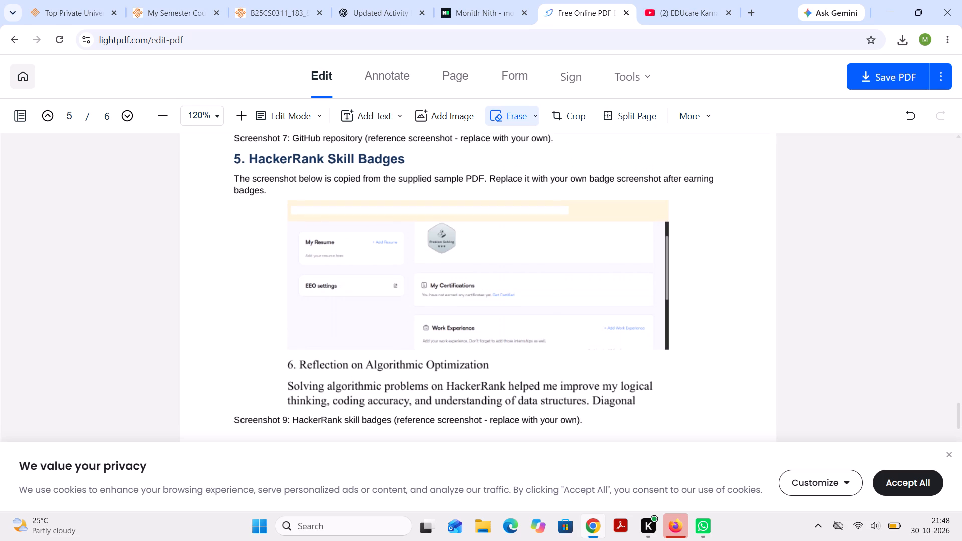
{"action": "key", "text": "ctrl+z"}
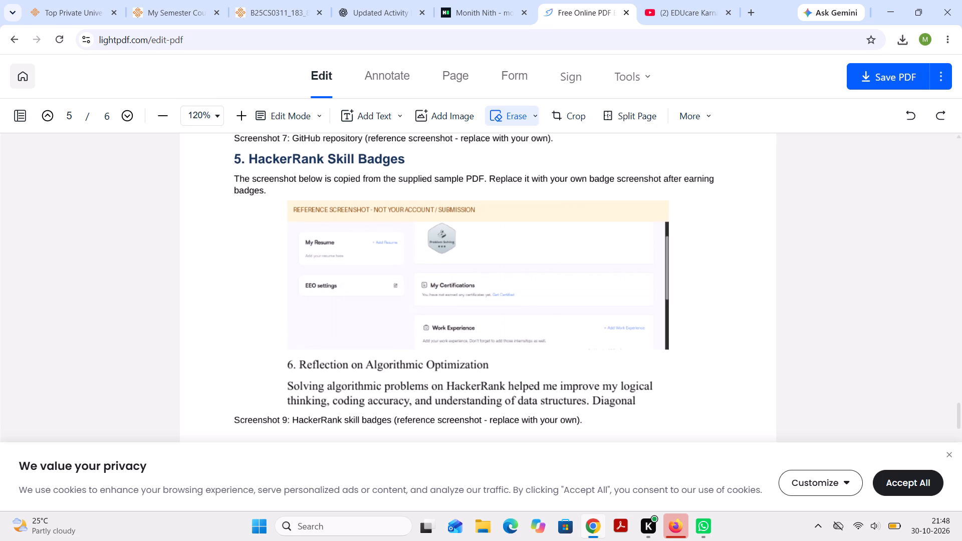
Erase the entire "REFERENCE SCREENSHOT - NOT YOUR ACCOUNT / SUBMISSION" banner above the HackerRank Skill Badges screenshot, down to the image's top edge.
{"action": "left_click_drag", "start_coordinate": [286, 198], "coordinate": [637, 214]}
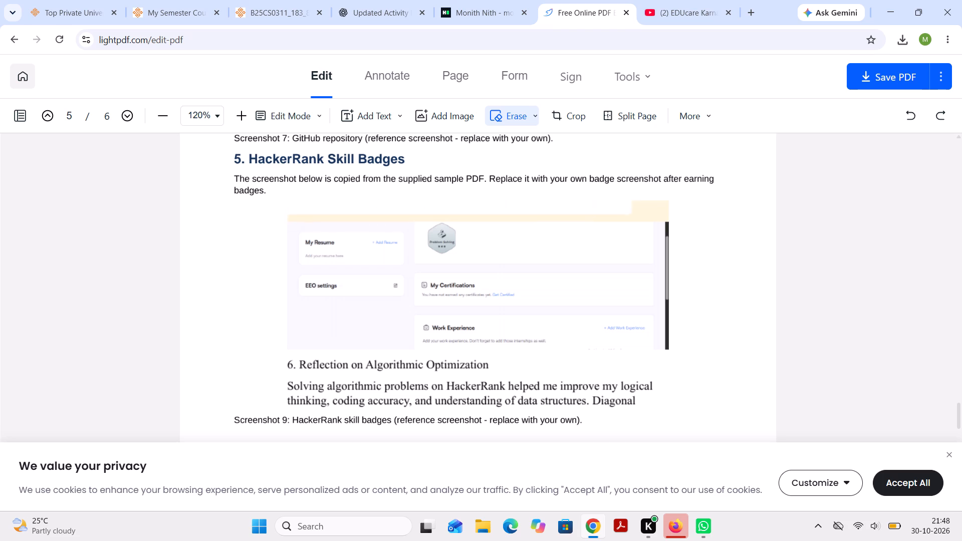
{"action": "left_click_drag", "start_coordinate": [637, 214], "coordinate": [679, 219]}
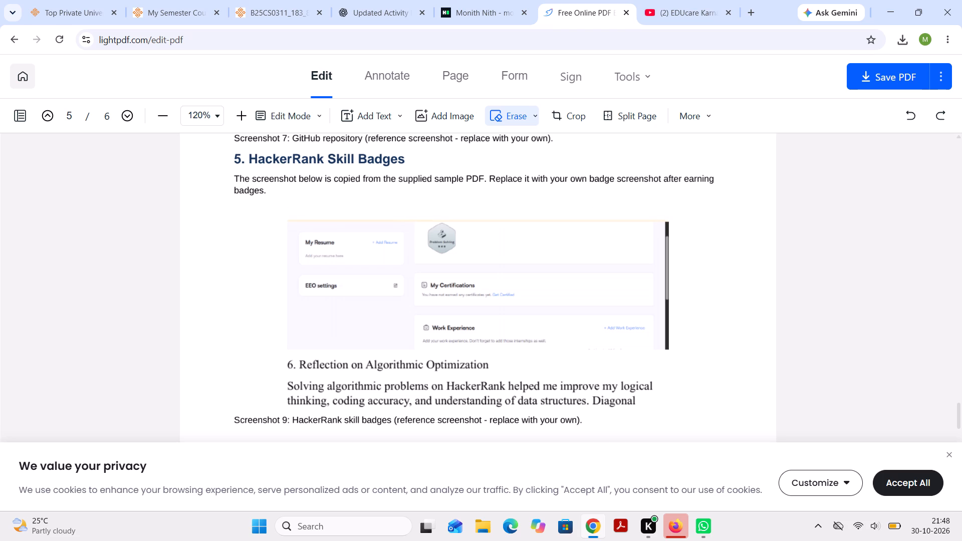
{"action": "left_click_drag", "start_coordinate": [679, 219], "coordinate": [679, 220]}
{"action": "left_click", "coordinate": [733, 239]}
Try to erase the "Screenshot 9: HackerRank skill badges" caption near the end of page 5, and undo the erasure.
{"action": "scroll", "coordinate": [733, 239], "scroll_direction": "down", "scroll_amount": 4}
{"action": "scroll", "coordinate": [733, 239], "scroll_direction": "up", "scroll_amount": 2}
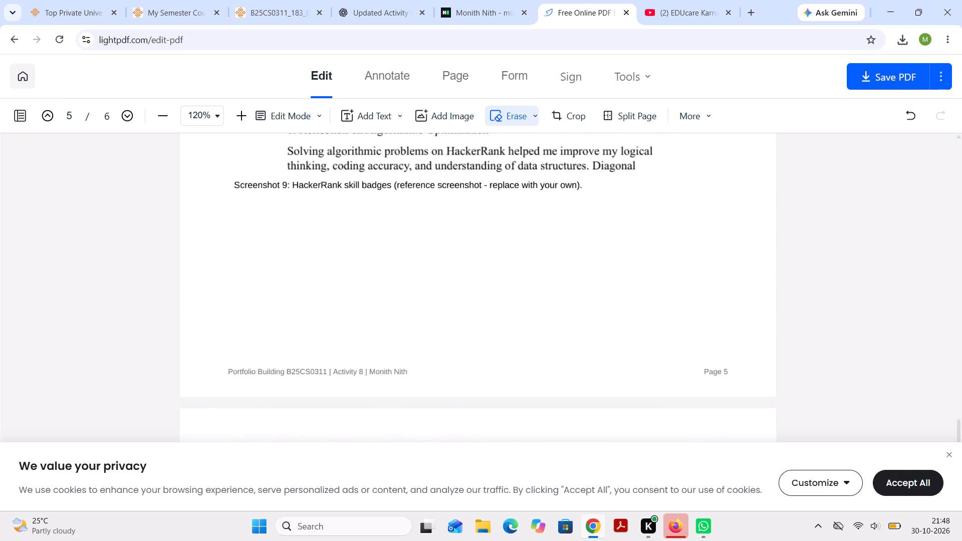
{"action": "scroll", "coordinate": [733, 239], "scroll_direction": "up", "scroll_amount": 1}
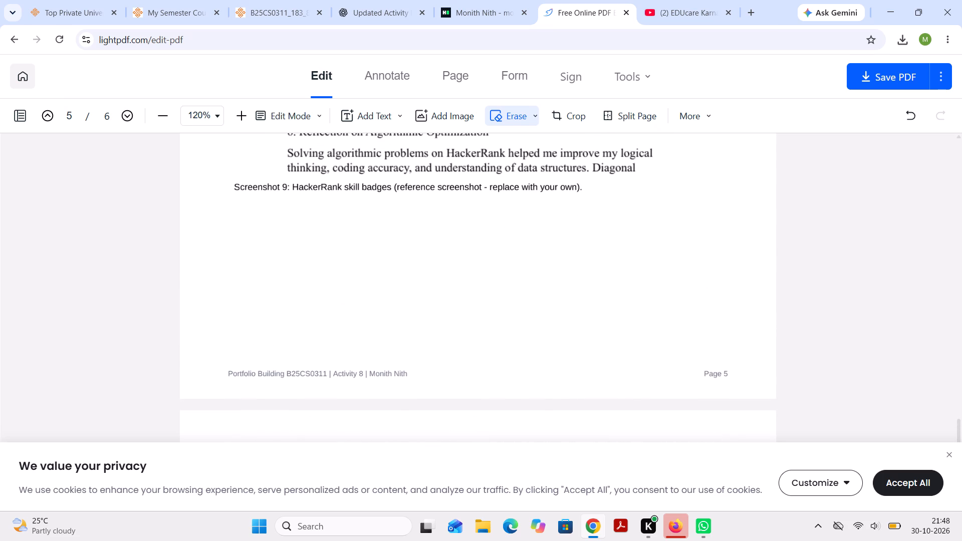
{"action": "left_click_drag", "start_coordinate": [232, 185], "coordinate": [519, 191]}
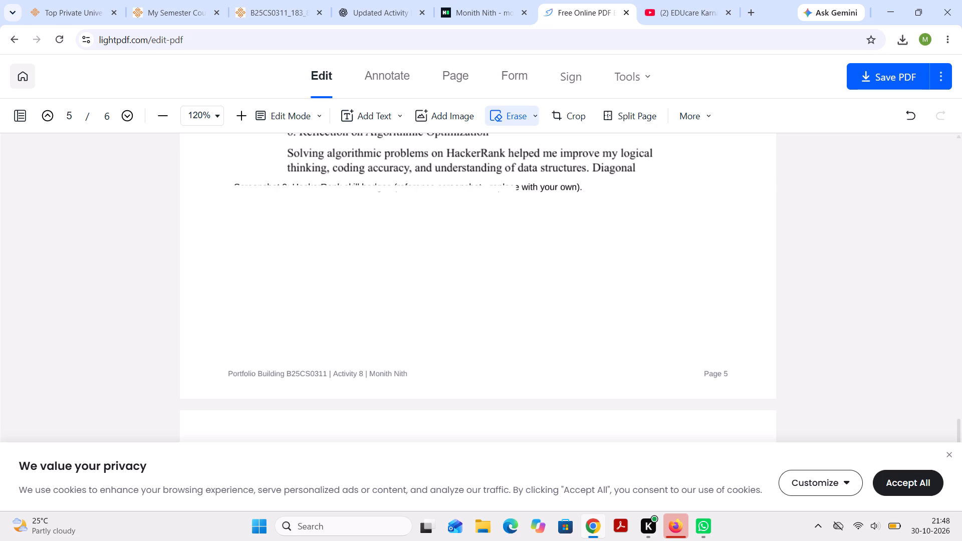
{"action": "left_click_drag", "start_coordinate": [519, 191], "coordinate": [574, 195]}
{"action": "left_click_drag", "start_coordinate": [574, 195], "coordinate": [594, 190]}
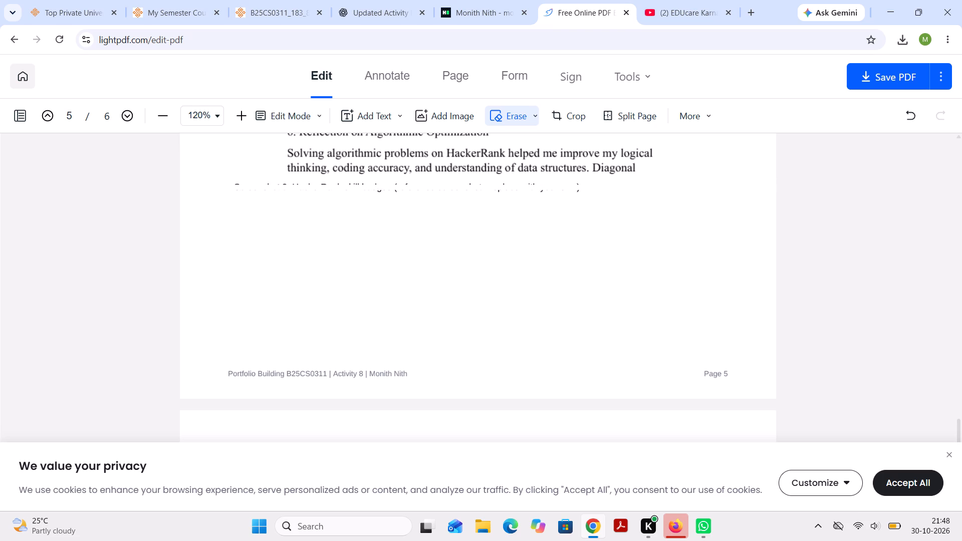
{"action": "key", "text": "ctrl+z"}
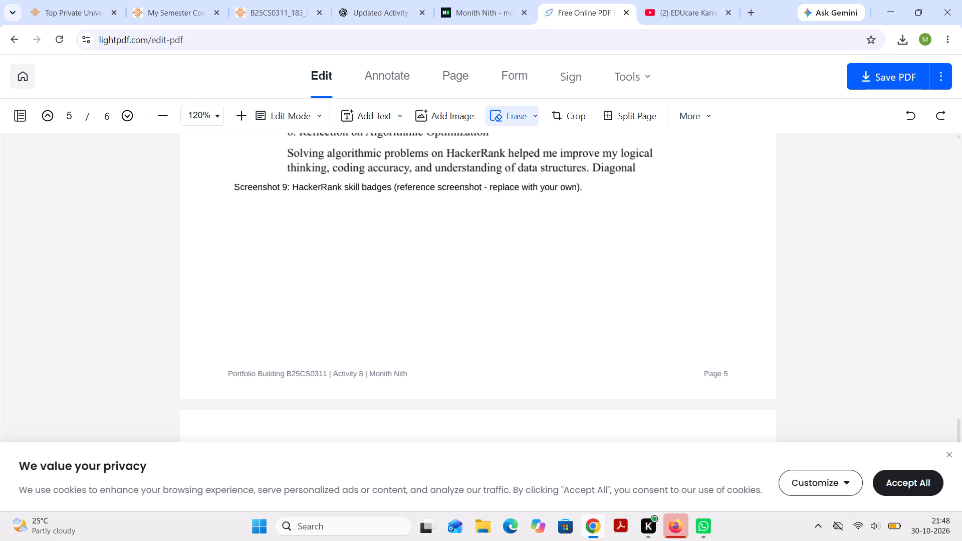
Erase the full "Screenshot 9: HackerRank skill badges (reference screenshot - replace with your own)." caption on page 5.
{"action": "left_click_drag", "start_coordinate": [233, 180], "coordinate": [243, 197]}
{"action": "left_click_drag", "start_coordinate": [243, 197], "coordinate": [529, 193]}
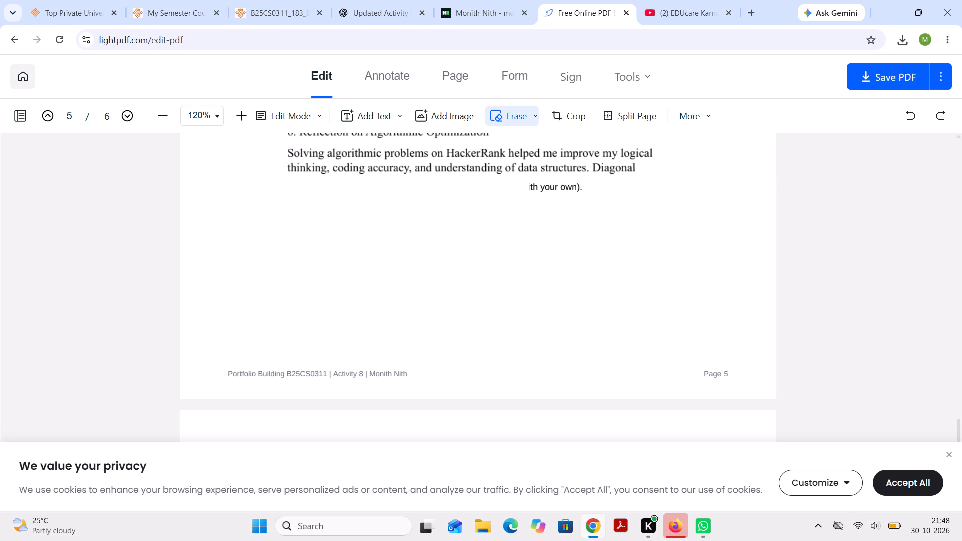
{"action": "left_click_drag", "start_coordinate": [529, 193], "coordinate": [570, 192]}
{"action": "left_click_drag", "start_coordinate": [570, 192], "coordinate": [585, 193]}
{"action": "left_click", "coordinate": [614, 252]}
Erase the "Before submitting: replace all screenshots marked REFERENCE SCREENSHOT" note box below the Conclusion on page 6.
{"action": "scroll", "coordinate": [614, 252], "scroll_direction": "down", "scroll_amount": 5}
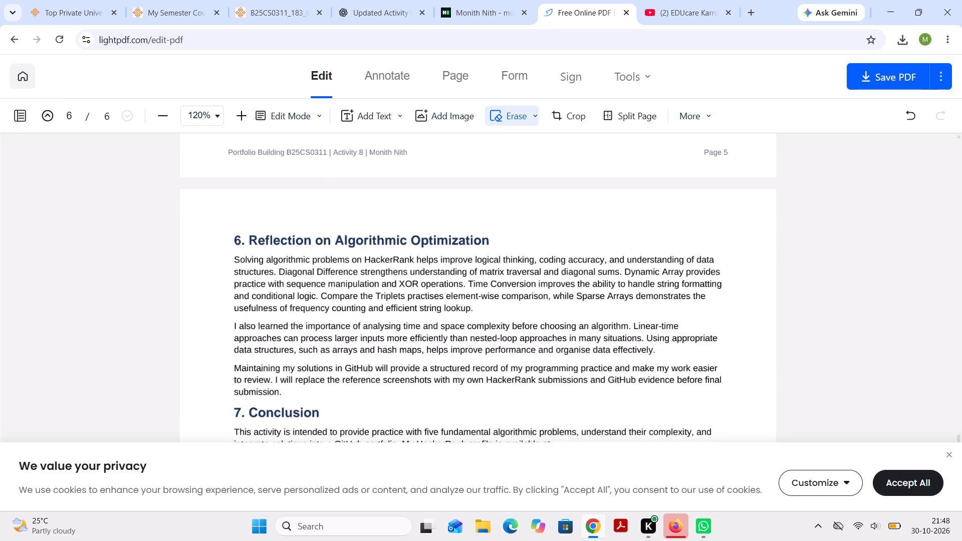
{"action": "scroll", "coordinate": [614, 252], "scroll_direction": "down", "scroll_amount": 2}
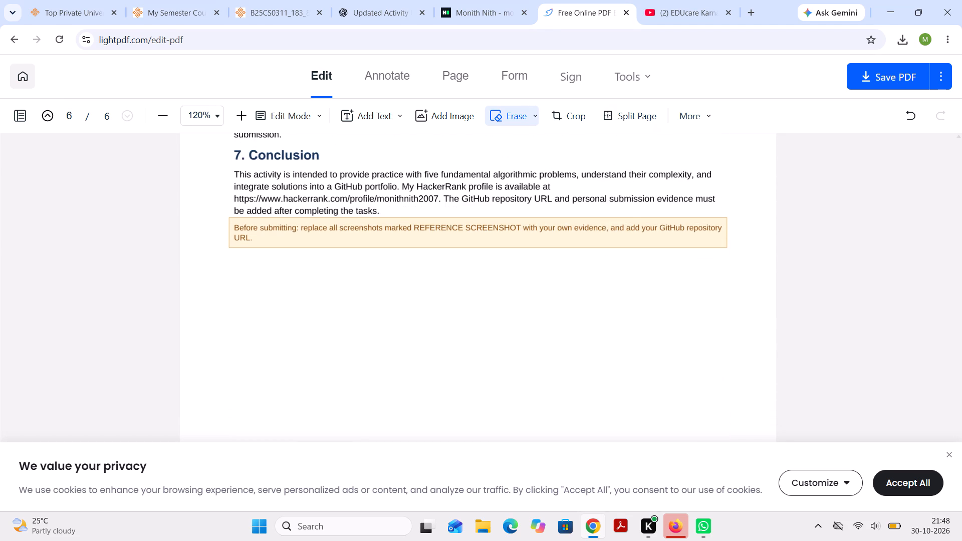
{"action": "left_click_drag", "start_coordinate": [229, 215], "coordinate": [650, 255]}
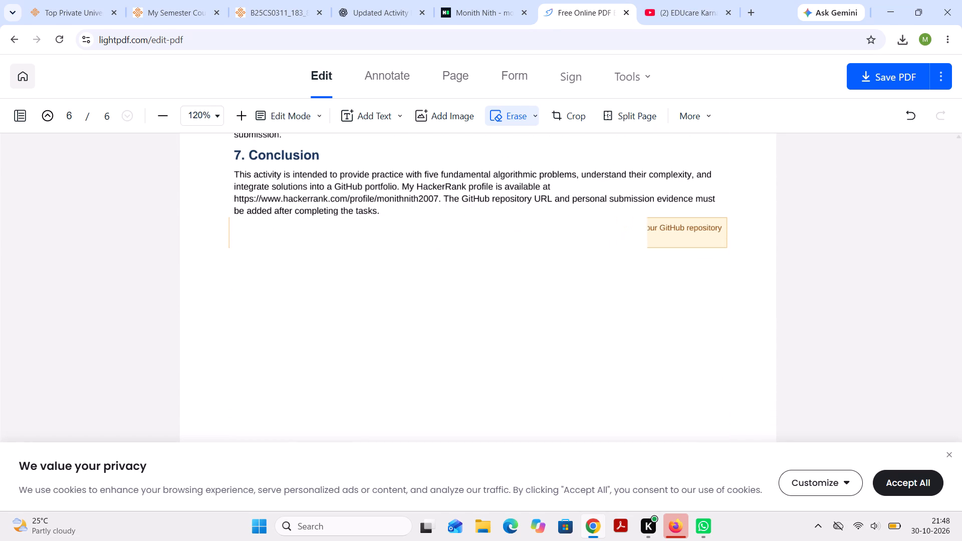
{"action": "left_click_drag", "start_coordinate": [650, 255], "coordinate": [767, 256]}
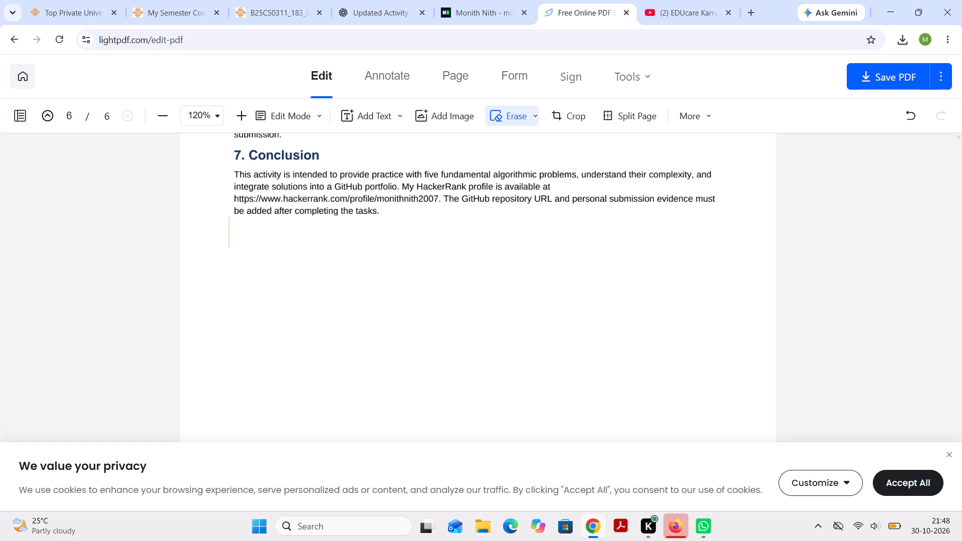
Erase the leftover vertical border line of the note box below the Conclusion, keeping the paragraph text above intact.
{"action": "left_click_drag", "start_coordinate": [208, 211], "coordinate": [250, 251]}
{"action": "key", "text": "ctrl+z"}
{"action": "left_click_drag", "start_coordinate": [203, 218], "coordinate": [208, 219]}
{"action": "left_click_drag", "start_coordinate": [208, 219], "coordinate": [249, 249]}
Erase the "Screenshot 7: GitHub repository (reference screenshot - replace with your own)." caption on page 5.
{"action": "scroll", "coordinate": [438, 305], "scroll_direction": "up", "scroll_amount": 7}
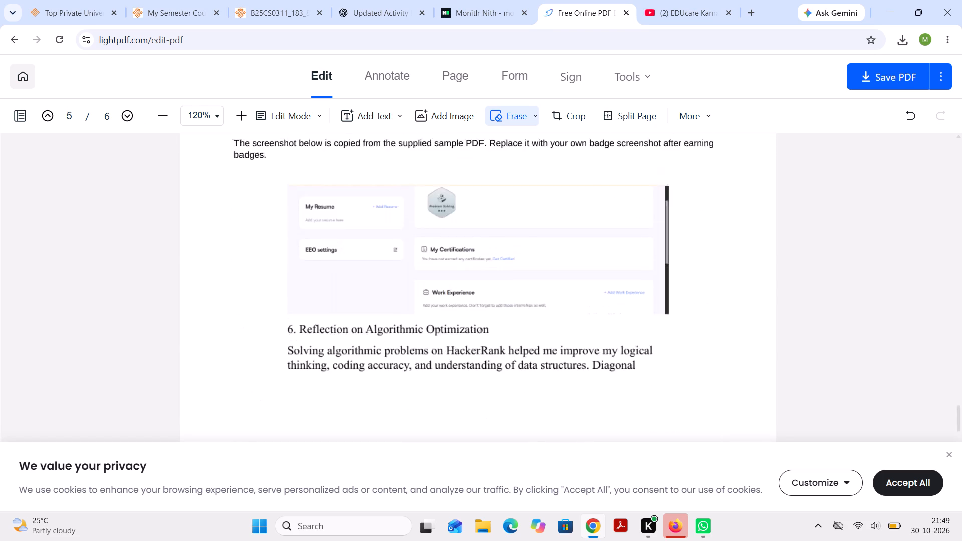
{"action": "scroll", "coordinate": [438, 305], "scroll_direction": "up", "scroll_amount": 2}
{"action": "scroll", "coordinate": [438, 305], "scroll_direction": "down", "scroll_amount": 1}
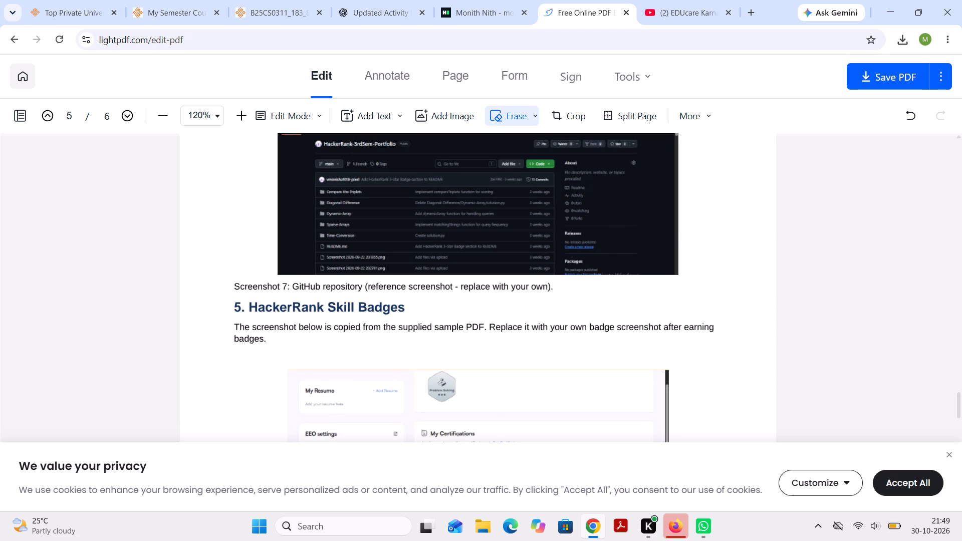
{"action": "left_click_drag", "start_coordinate": [233, 280], "coordinate": [266, 304]}
{"action": "left_click_drag", "start_coordinate": [266, 304], "coordinate": [597, 293]}
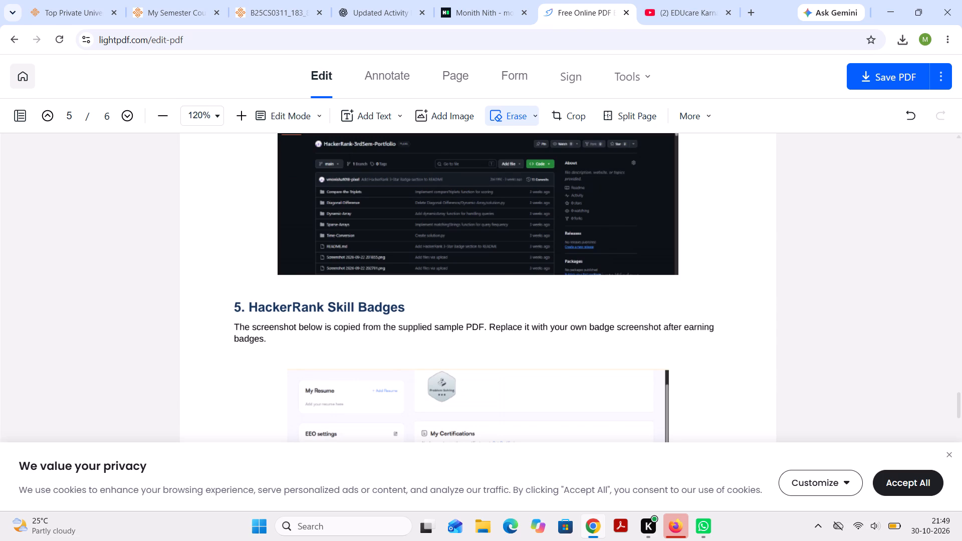
{"action": "scroll", "coordinate": [685, 293], "scroll_direction": "down", "scroll_amount": 3}
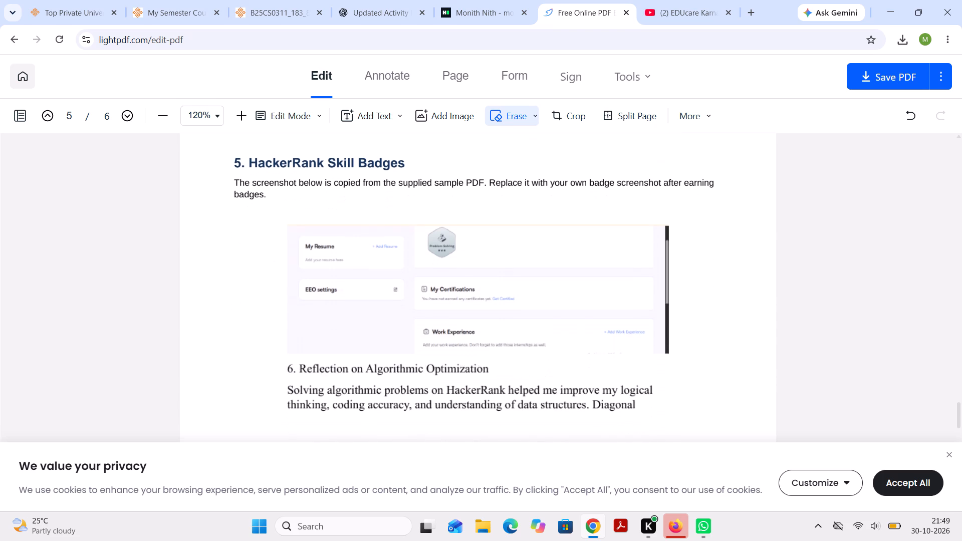
Erase the full "Screenshot 4: Time Conversion (reference screenshot)" caption below the Time Conversion image on page 3.
{"action": "scroll", "coordinate": [685, 293], "scroll_direction": "down", "scroll_amount": 2}
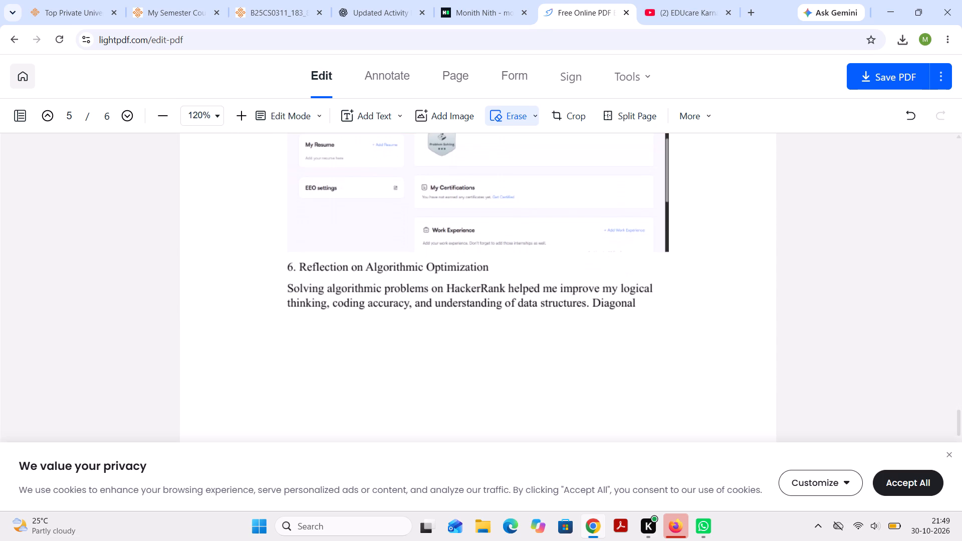
{"action": "scroll", "coordinate": [685, 293], "scroll_direction": "down", "scroll_amount": 7}
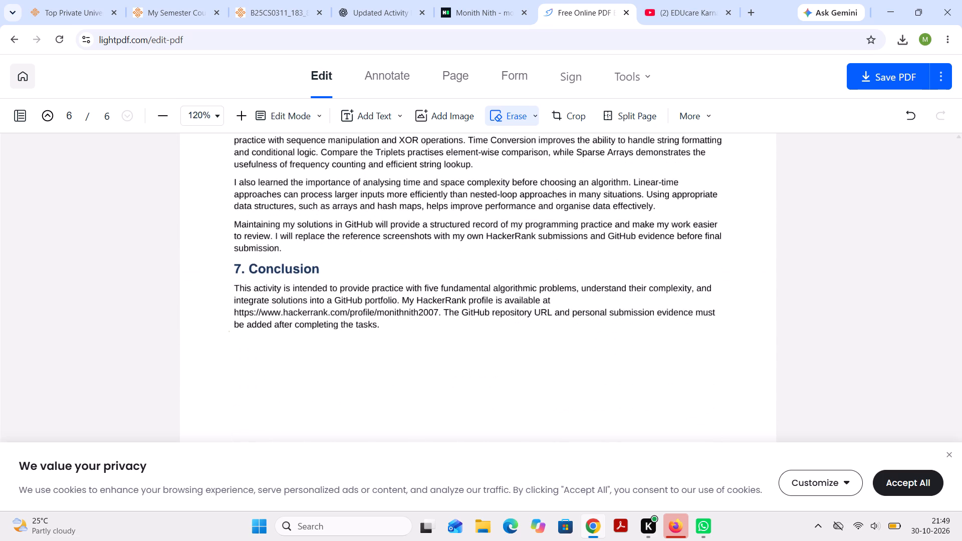
{"action": "scroll", "coordinate": [685, 293], "scroll_direction": "down", "scroll_amount": 1}
{"action": "scroll", "coordinate": [685, 293], "scroll_direction": "up", "scroll_amount": 8}
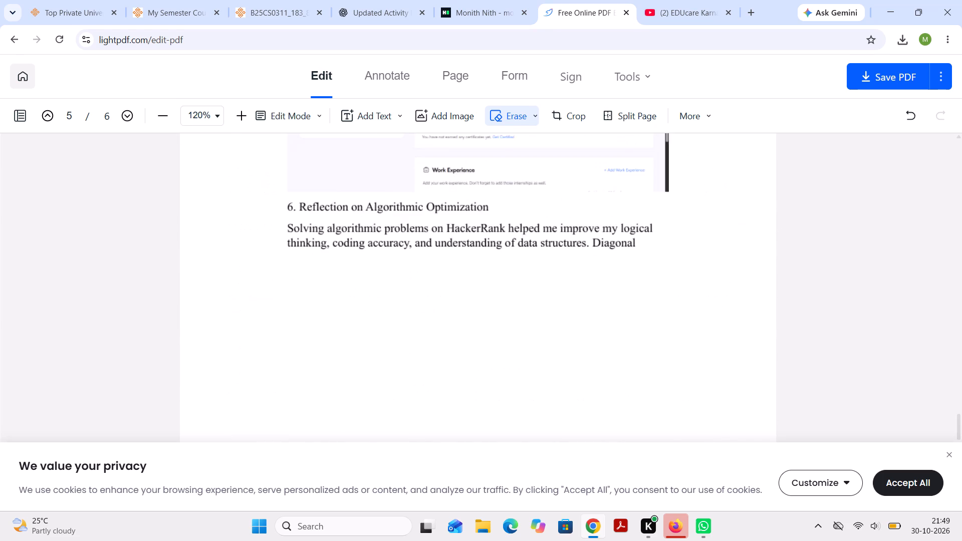
{"action": "scroll", "coordinate": [685, 293], "scroll_direction": "up", "scroll_amount": 7}
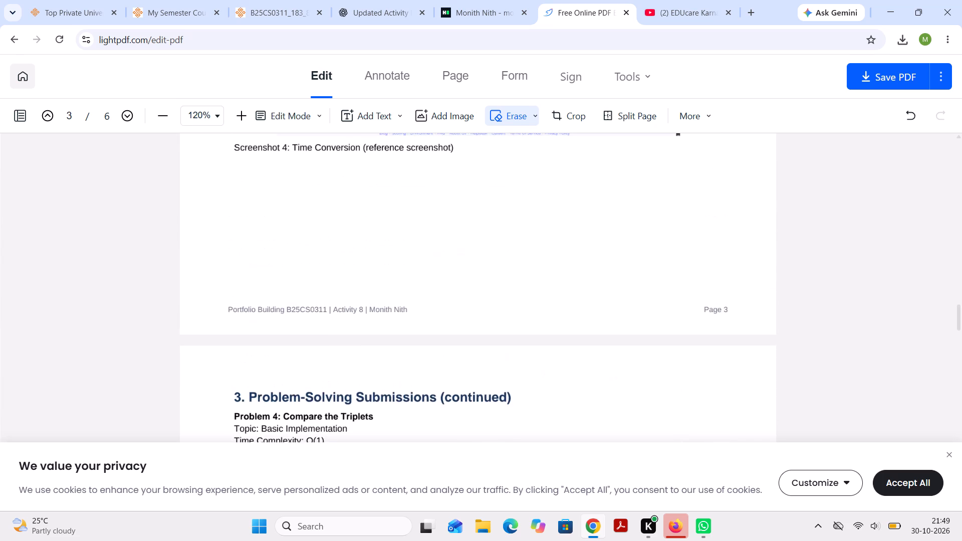
{"action": "scroll", "coordinate": [685, 293], "scroll_direction": "up", "scroll_amount": 4}
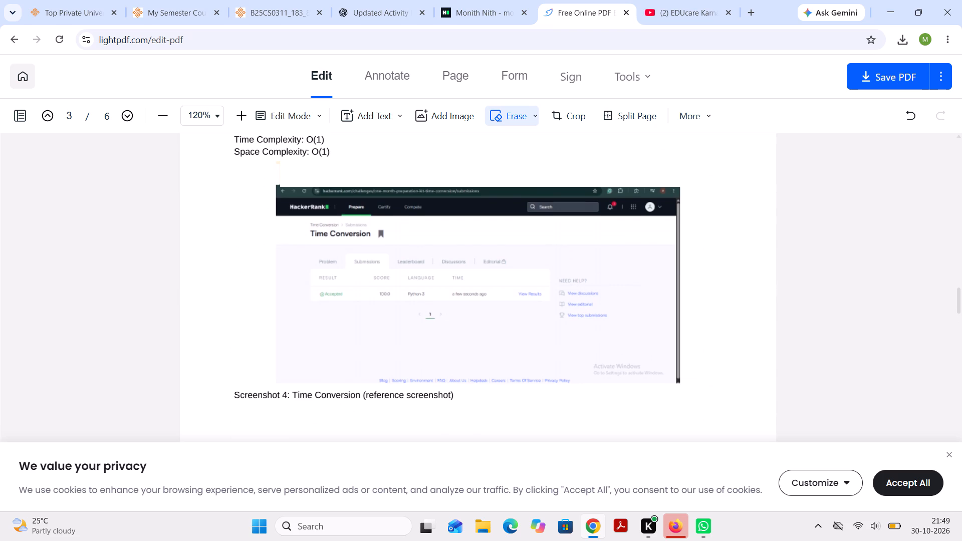
{"action": "left_click_drag", "start_coordinate": [231, 390], "coordinate": [398, 404]}
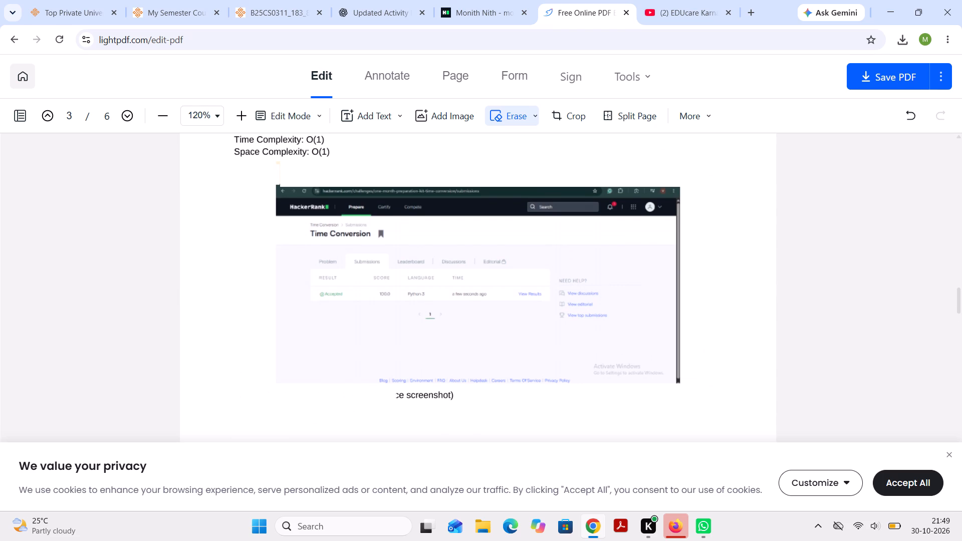
{"action": "left_click_drag", "start_coordinate": [398, 404], "coordinate": [458, 398]}
{"action": "left_click", "coordinate": [528, 427]}
Erase the full "Screenshot 3: Dynamic Array (reference screenshot)" caption below the Dynamic Array image on page 3.
{"action": "scroll", "coordinate": [528, 427], "scroll_direction": "up", "scroll_amount": 4}
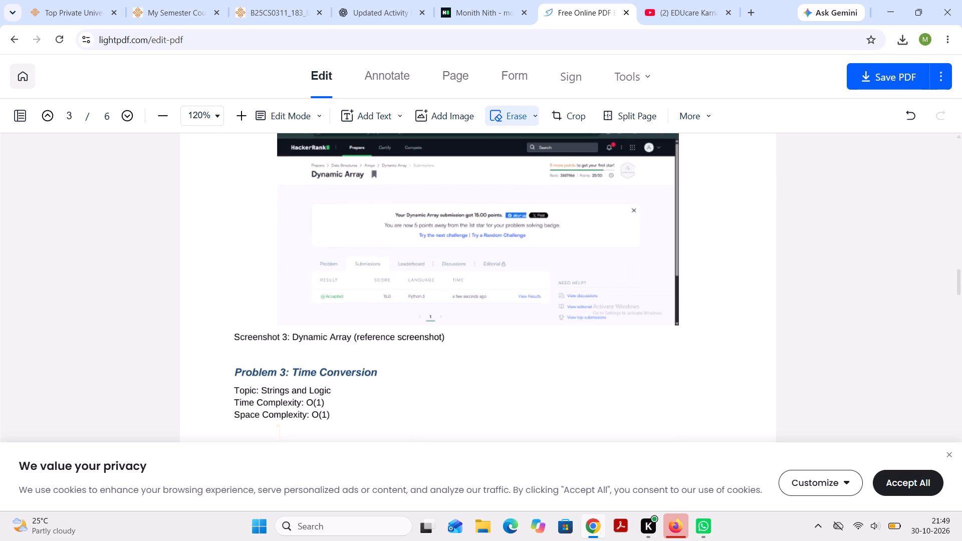
{"action": "left_click_drag", "start_coordinate": [230, 333], "coordinate": [311, 348]}
{"action": "left_click_drag", "start_coordinate": [311, 348], "coordinate": [458, 350]}
Erase the Screenshot 1 HackerRank profile caption and the empty orange banner above the "3. Problem-Solving Submissions" heading on page 1, keeping the heading intact.
{"action": "scroll", "coordinate": [586, 340], "scroll_direction": "up", "scroll_amount": 2}
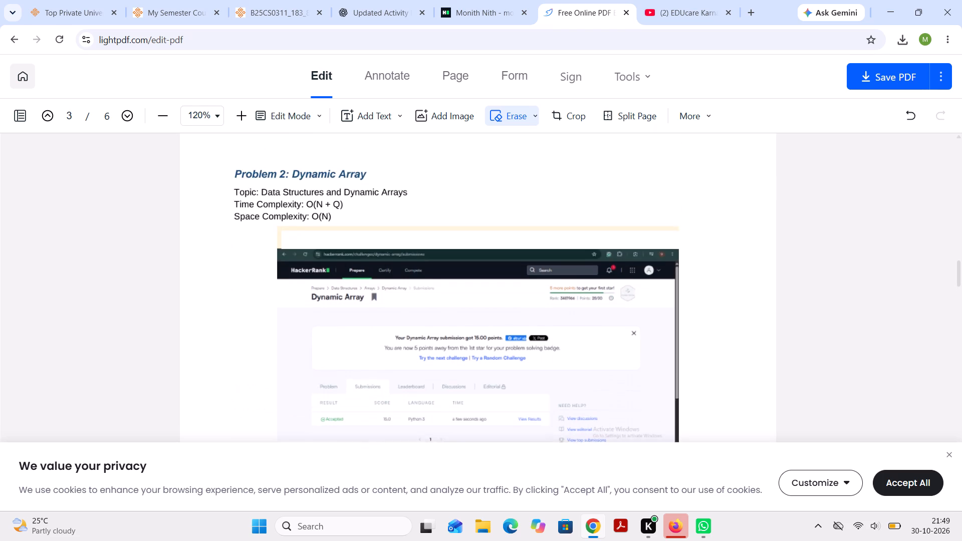
{"action": "scroll", "coordinate": [586, 340], "scroll_direction": "up", "scroll_amount": 3}
{"action": "scroll", "coordinate": [508, 303], "scroll_direction": "up", "scroll_amount": 3}
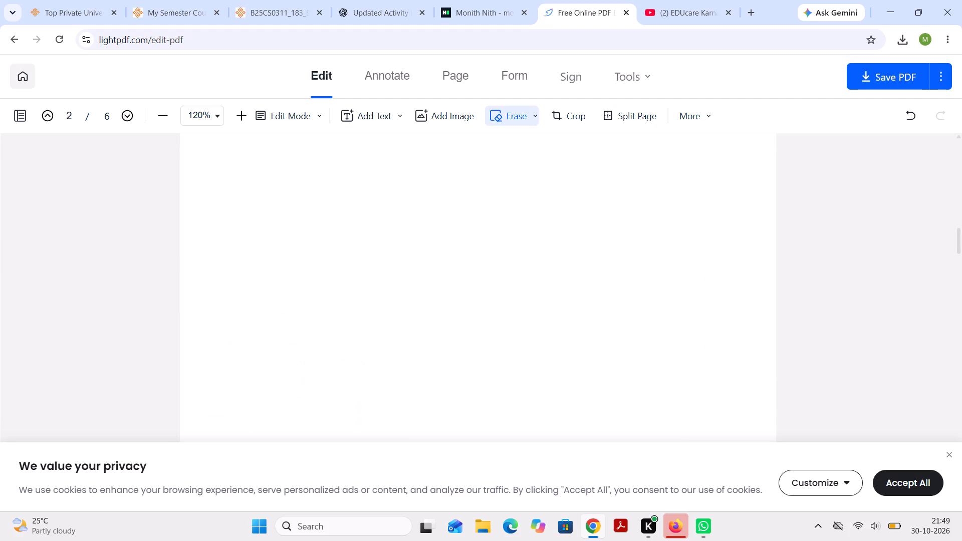
{"action": "scroll", "coordinate": [508, 303], "scroll_direction": "up", "scroll_amount": 9}
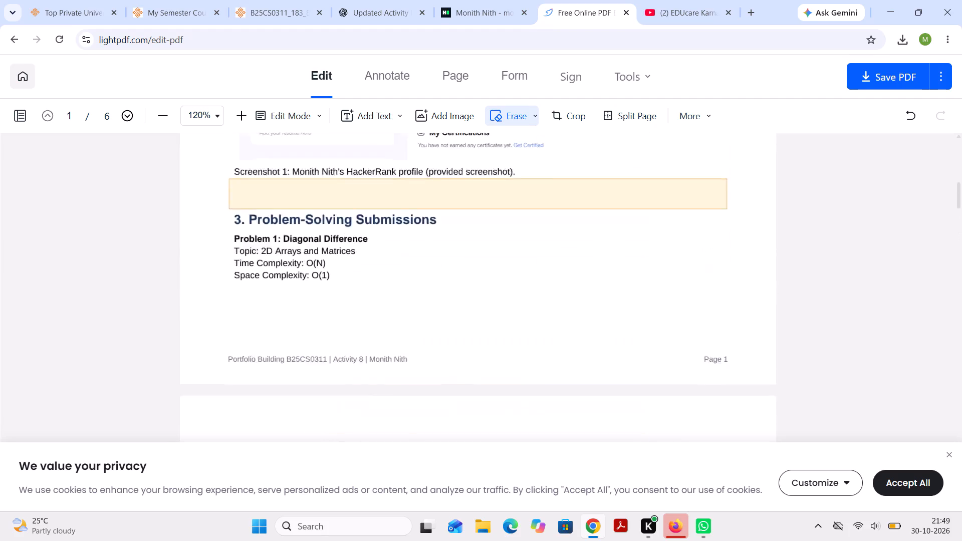
{"action": "scroll", "coordinate": [508, 303], "scroll_direction": "up", "scroll_amount": 3}
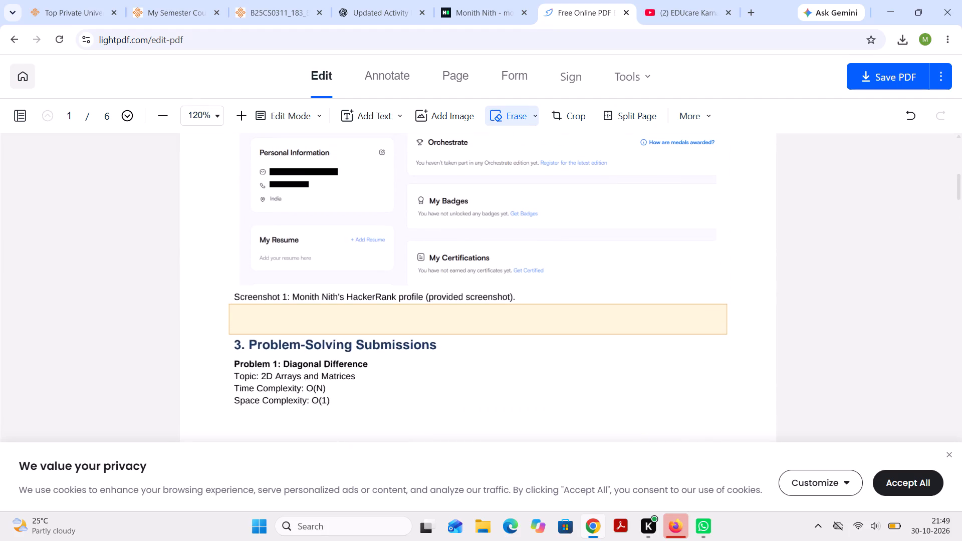
{"action": "left_click_drag", "start_coordinate": [224, 292], "coordinate": [391, 348]}
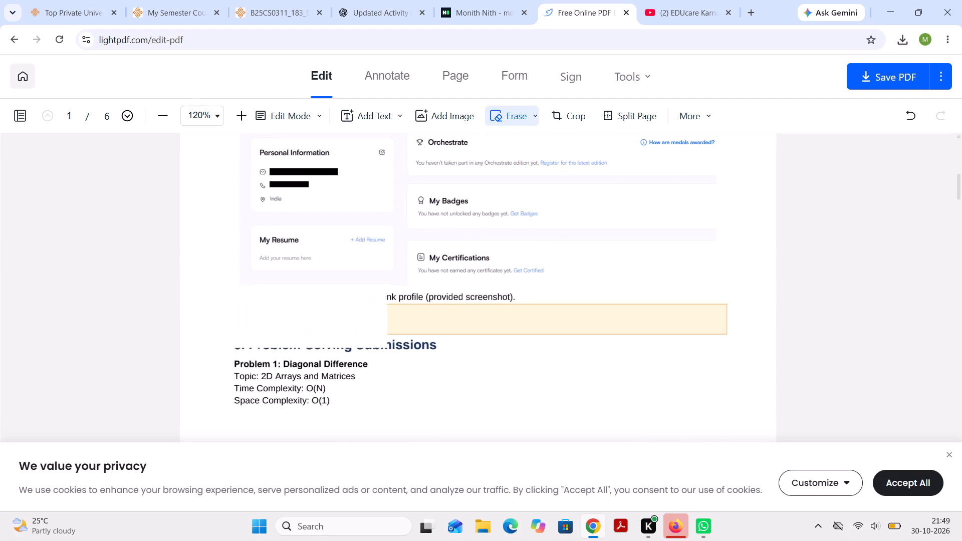
{"action": "left_click_drag", "start_coordinate": [391, 348], "coordinate": [662, 329]}
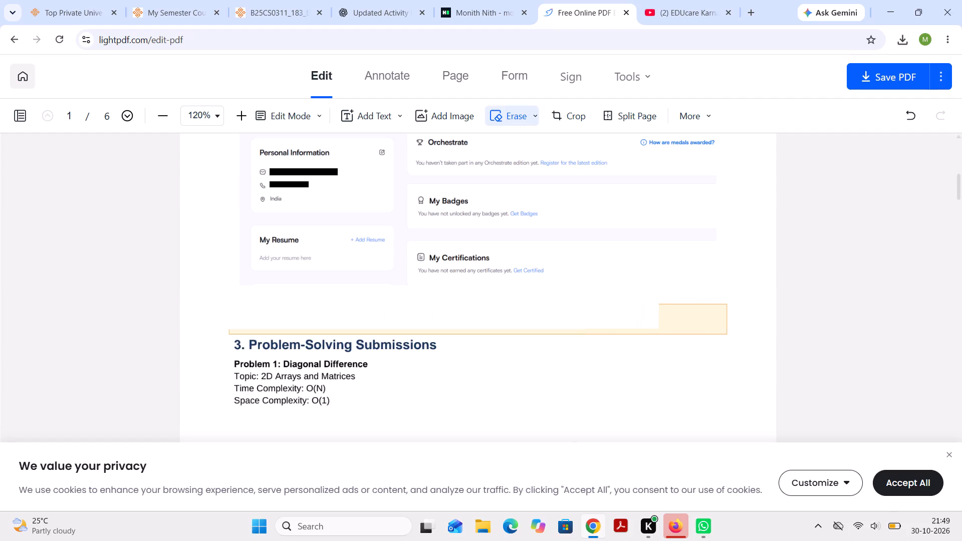
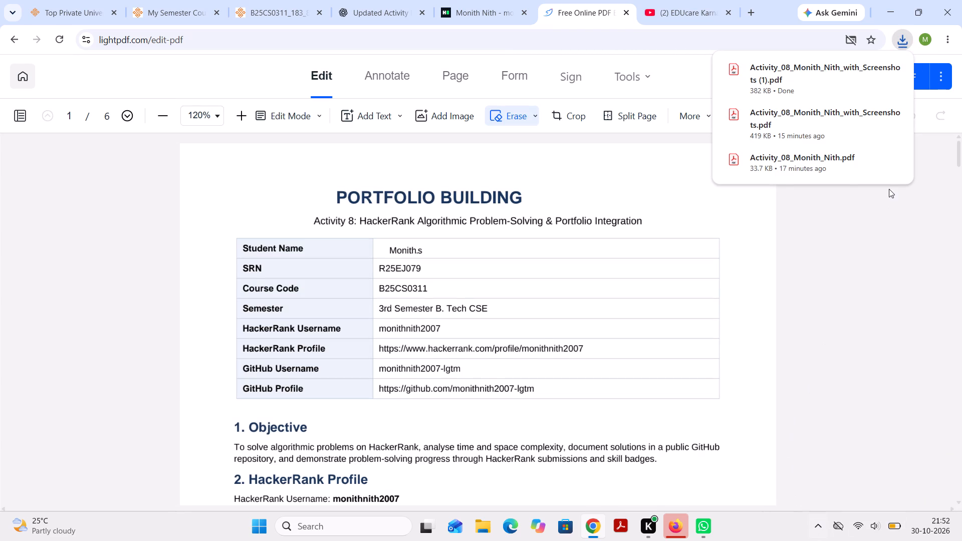
Open the newly downloaded Activity 8 PDF with screenshots and check pages 1 to 4 for leftover banners, captions and damaged headings.
{"action": "double_click", "coordinate": [857, 89]}
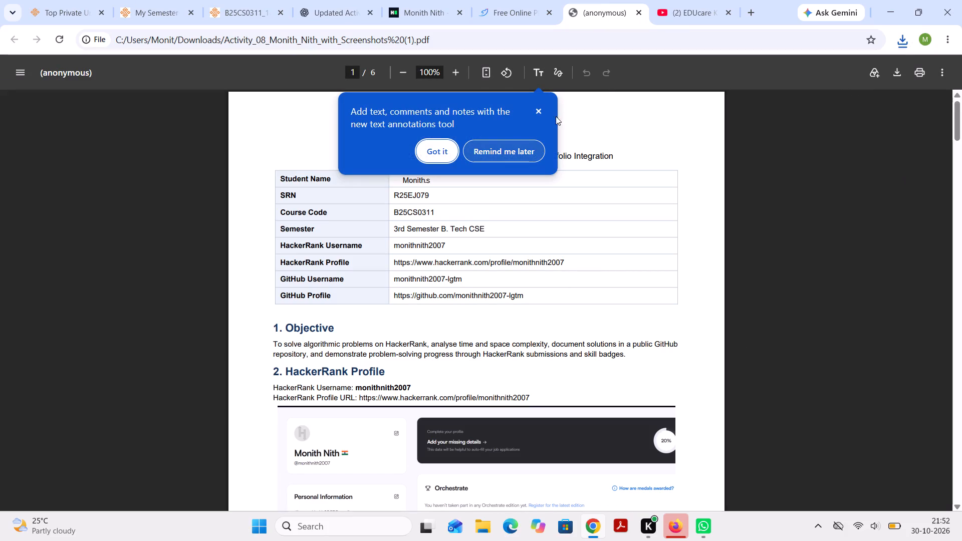
{"action": "left_click", "coordinate": [540, 112]}
{"action": "scroll", "coordinate": [628, 295], "scroll_direction": "down", "scroll_amount": 1}
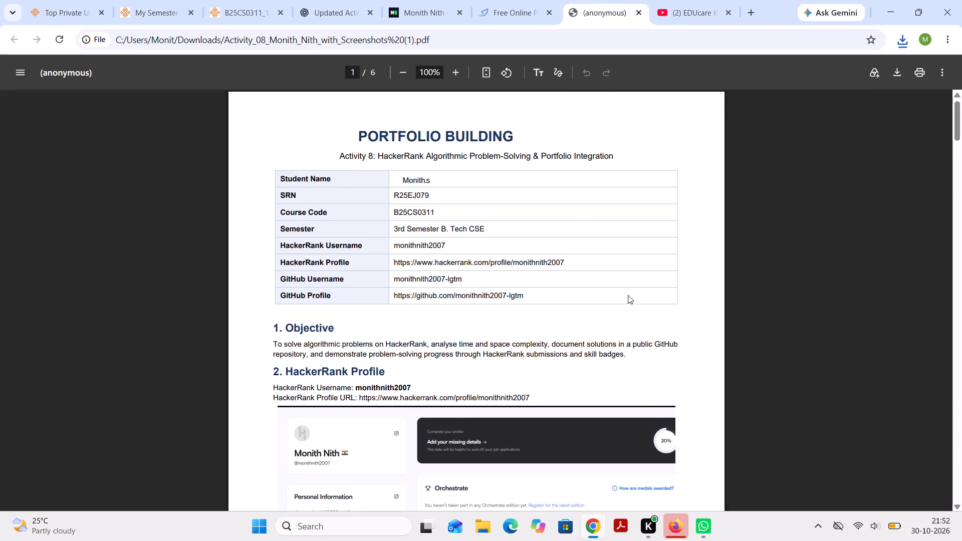
{"action": "scroll", "coordinate": [628, 295], "scroll_direction": "down", "scroll_amount": 5}
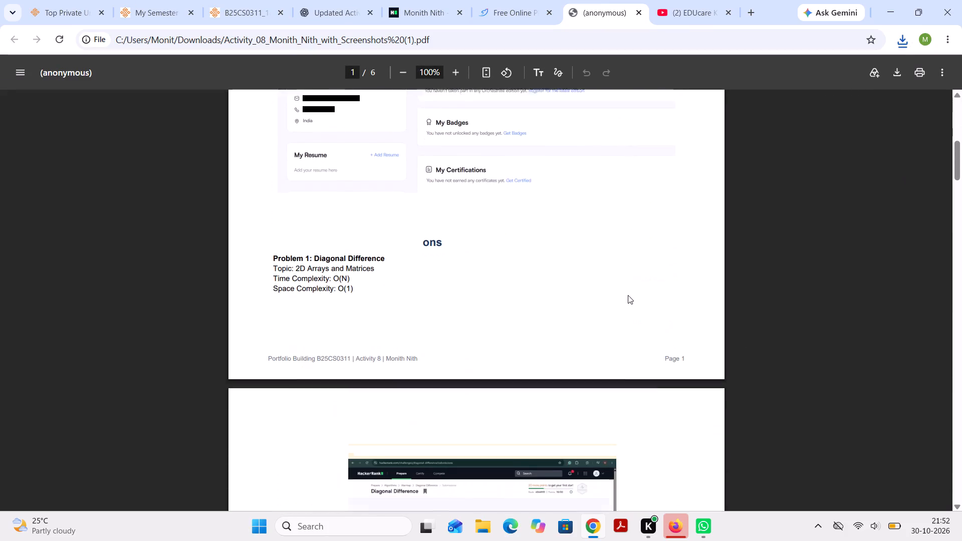
{"action": "scroll", "coordinate": [628, 295], "scroll_direction": "down", "scroll_amount": 2}
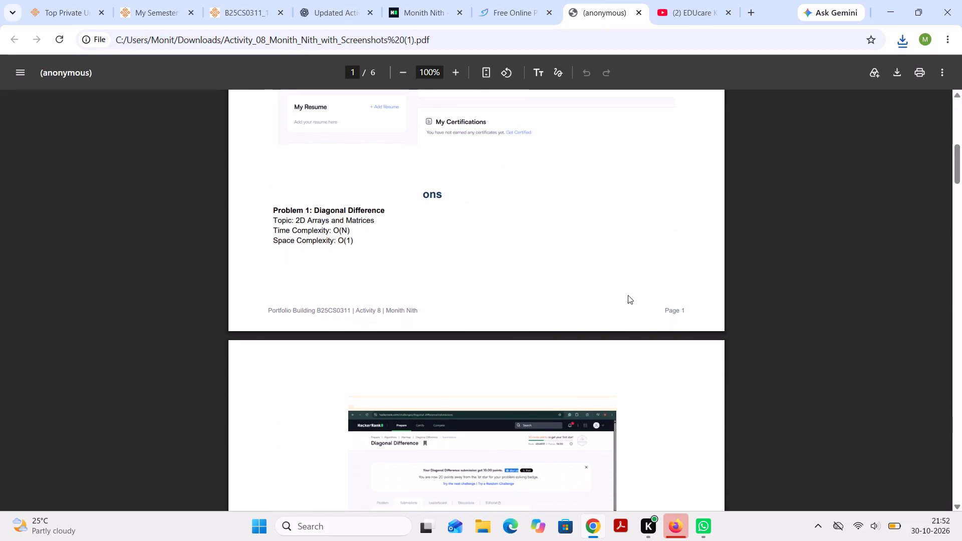
{"action": "scroll", "coordinate": [628, 295], "scroll_direction": "down", "scroll_amount": 5}
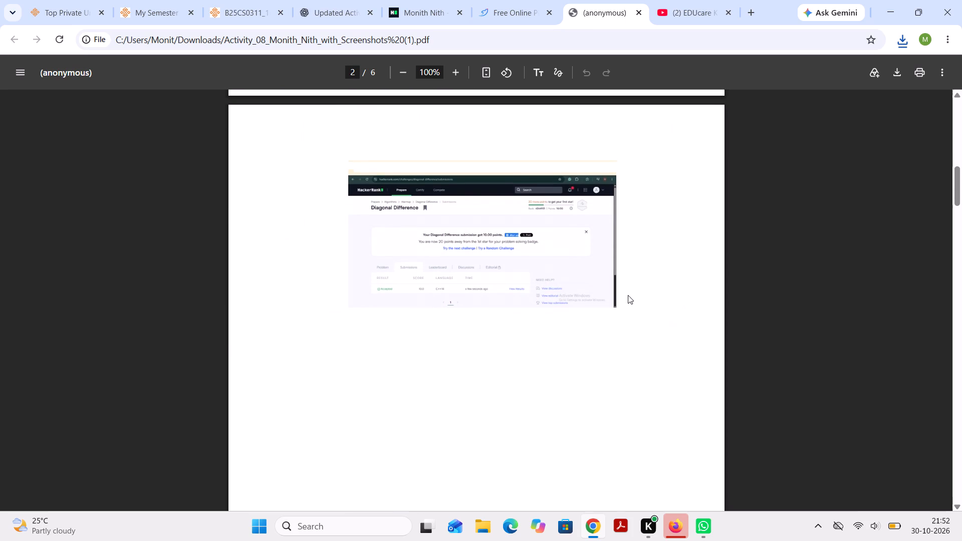
{"action": "scroll", "coordinate": [628, 295], "scroll_direction": "down", "scroll_amount": 8}
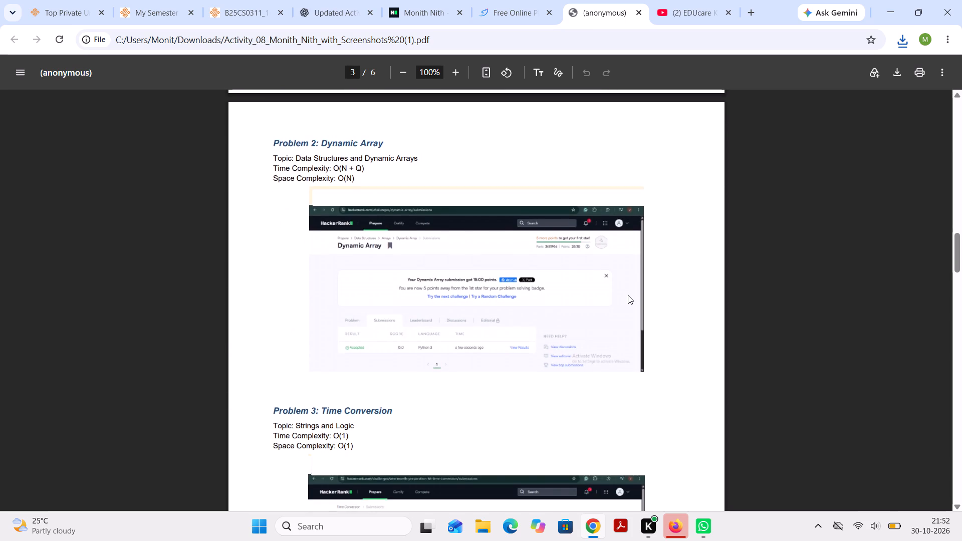
{"action": "scroll", "coordinate": [628, 295], "scroll_direction": "down", "scroll_amount": 9}
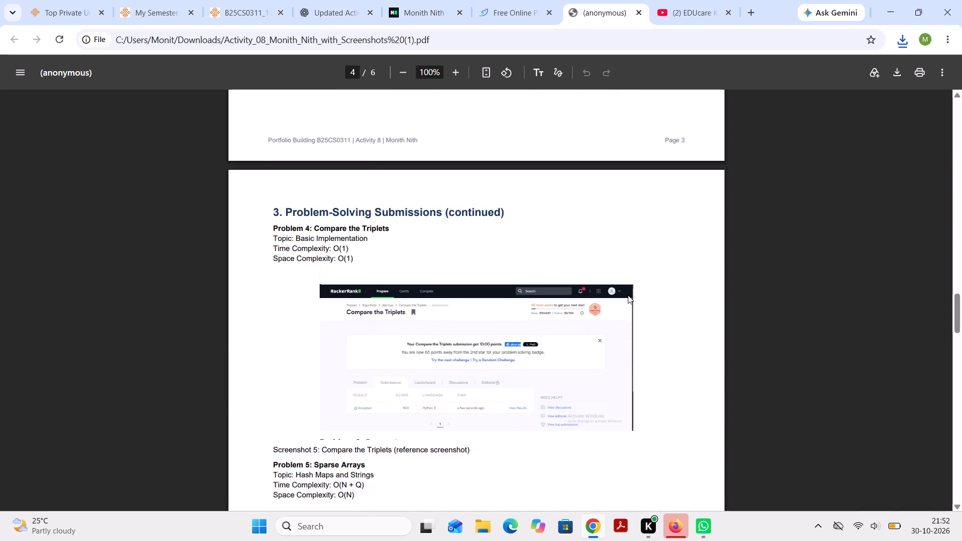
{"action": "scroll", "coordinate": [628, 295], "scroll_direction": "down", "scroll_amount": 5}
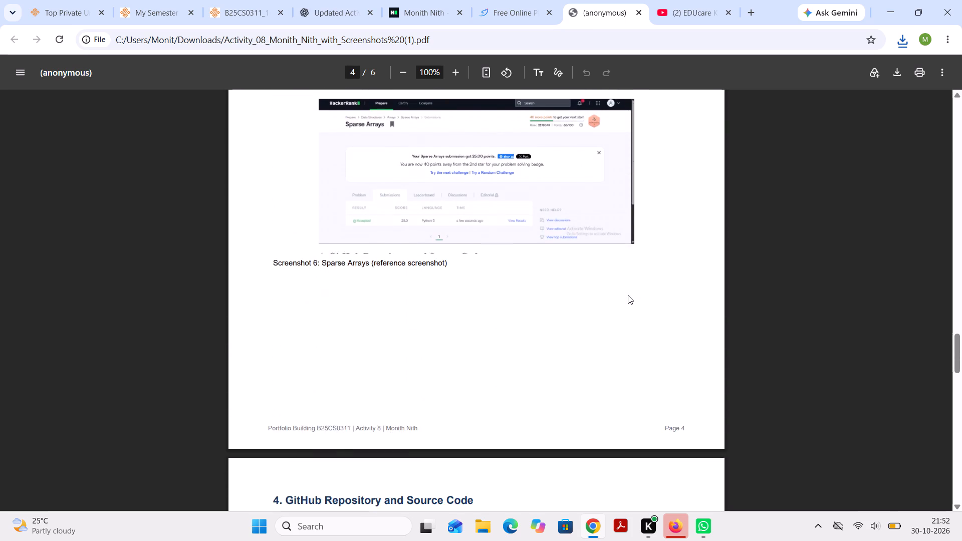
Check the GitHub, skill badges, reflection and conclusion sections on pages 5 and 6 of the downloaded PDF for leftover reference text.
{"action": "scroll", "coordinate": [628, 295], "scroll_direction": "down", "scroll_amount": 6}
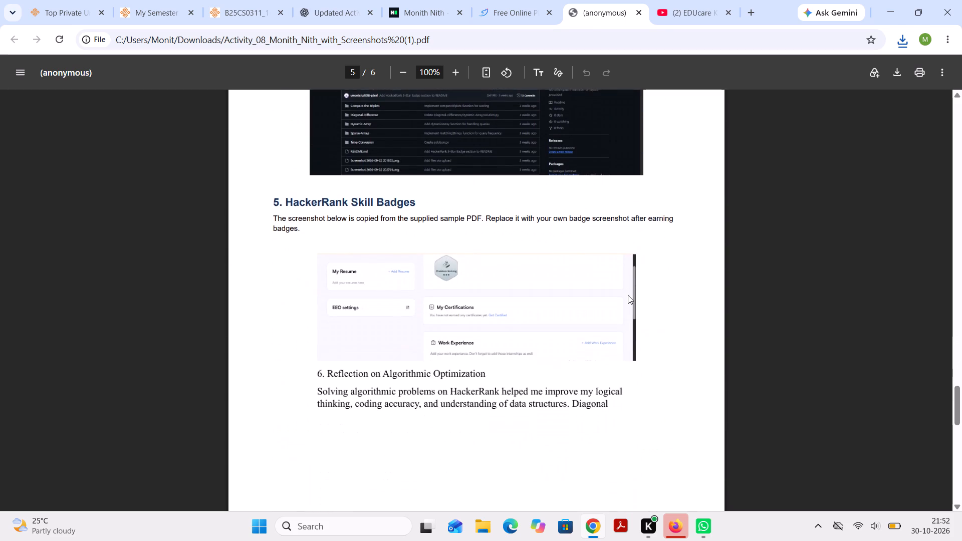
{"action": "scroll", "coordinate": [628, 295], "scroll_direction": "down", "scroll_amount": 4}
{"action": "scroll", "coordinate": [628, 295], "scroll_direction": "up", "scroll_amount": 1}
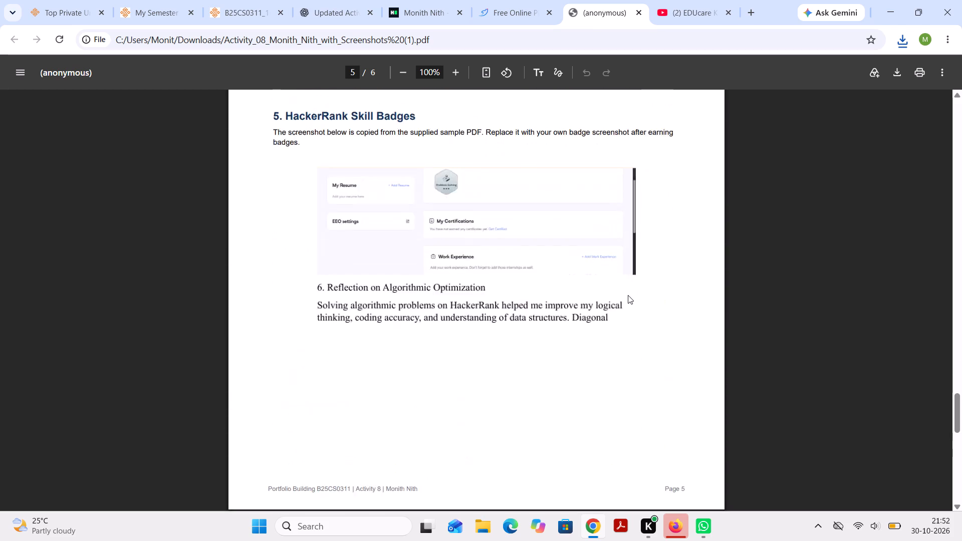
{"action": "scroll", "coordinate": [628, 295], "scroll_direction": "up", "scroll_amount": 1}
{"action": "scroll", "coordinate": [628, 295], "scroll_direction": "down", "scroll_amount": 1}
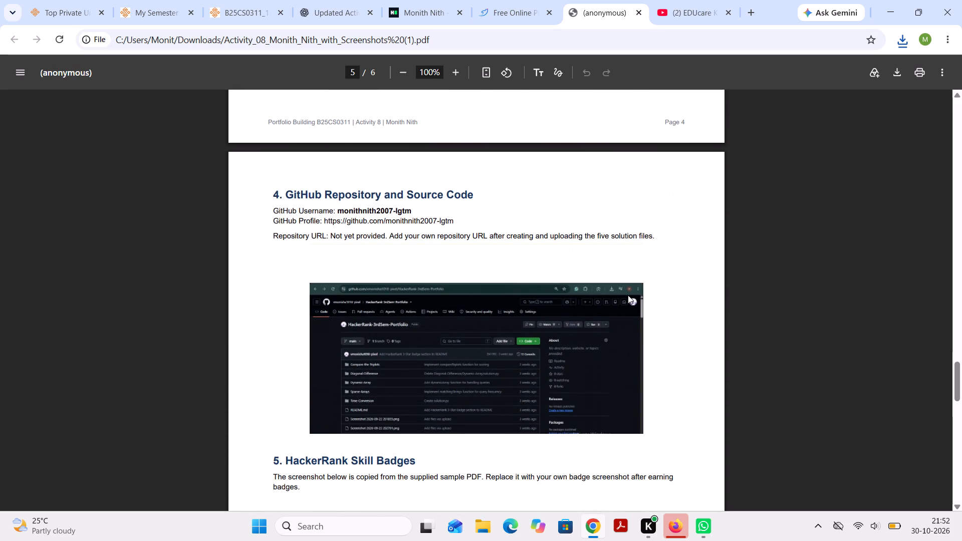
{"action": "scroll", "coordinate": [628, 295], "scroll_direction": "down", "scroll_amount": 1}
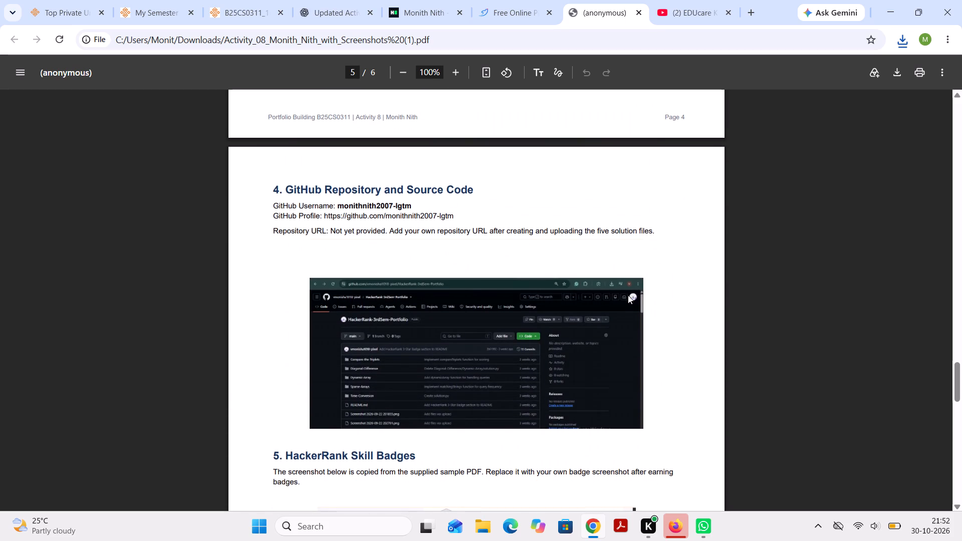
{"action": "scroll", "coordinate": [628, 295], "scroll_direction": "down", "scroll_amount": 1}
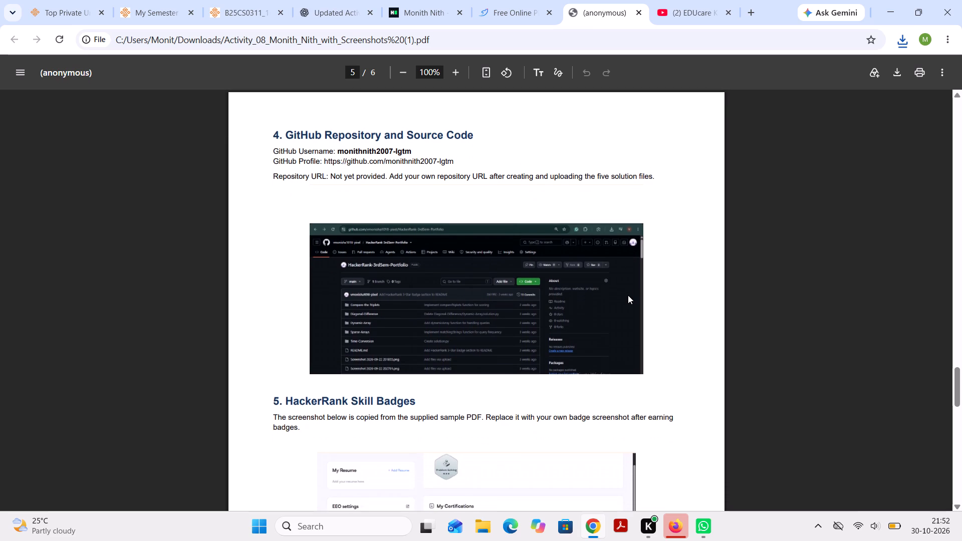
{"action": "scroll", "coordinate": [628, 295], "scroll_direction": "down", "scroll_amount": 2}
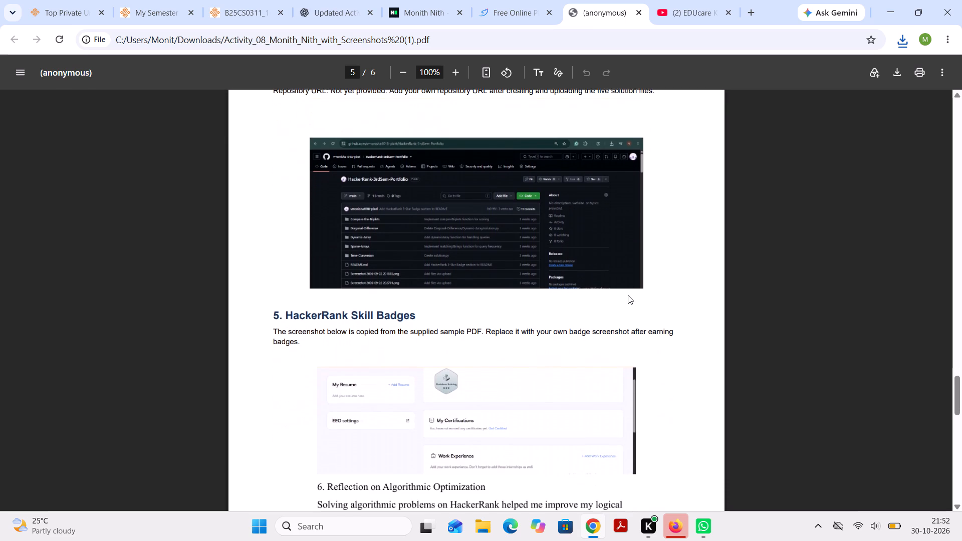
{"action": "scroll", "coordinate": [628, 295], "scroll_direction": "down", "scroll_amount": 4}
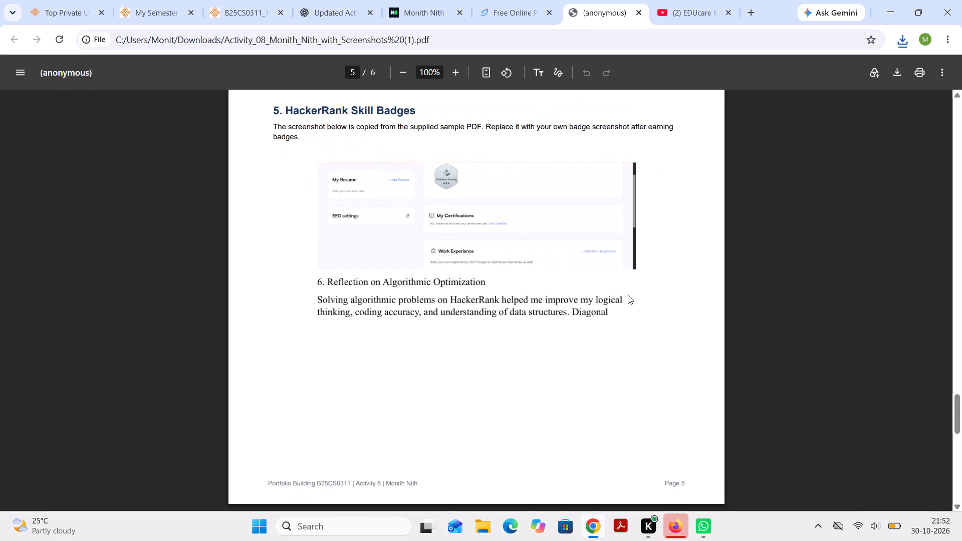
{"action": "scroll", "coordinate": [628, 295], "scroll_direction": "down", "scroll_amount": 1}
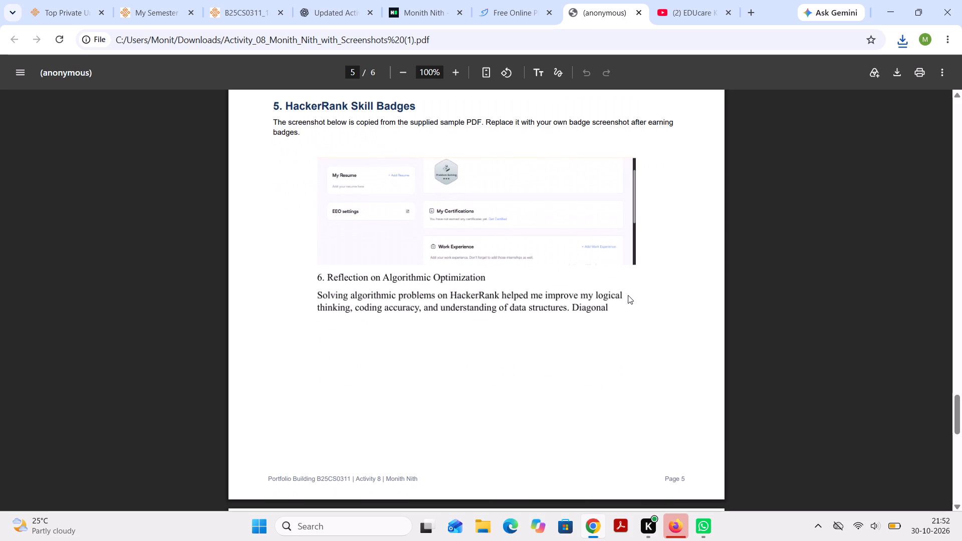
{"action": "scroll", "coordinate": [628, 295], "scroll_direction": "down", "scroll_amount": 2}
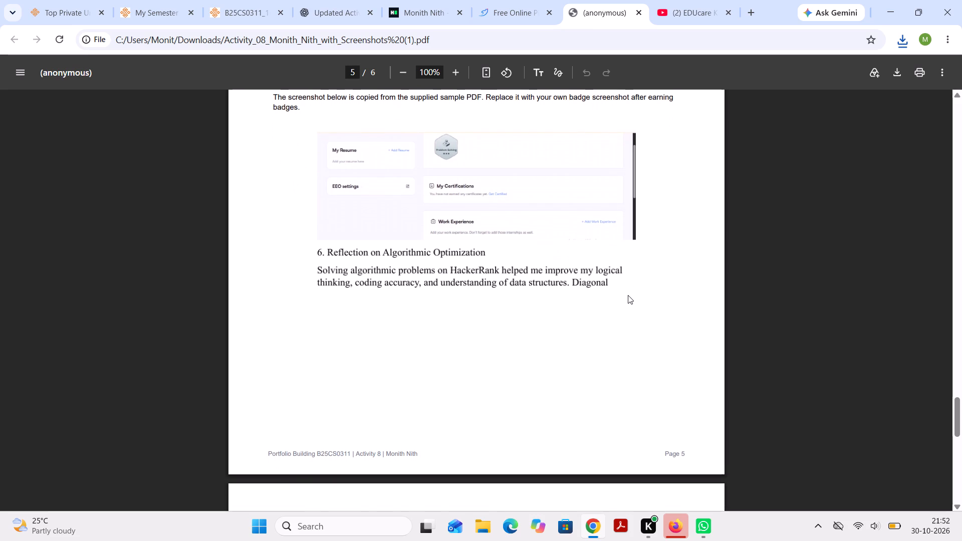
{"action": "scroll", "coordinate": [628, 295], "scroll_direction": "down", "scroll_amount": 3}
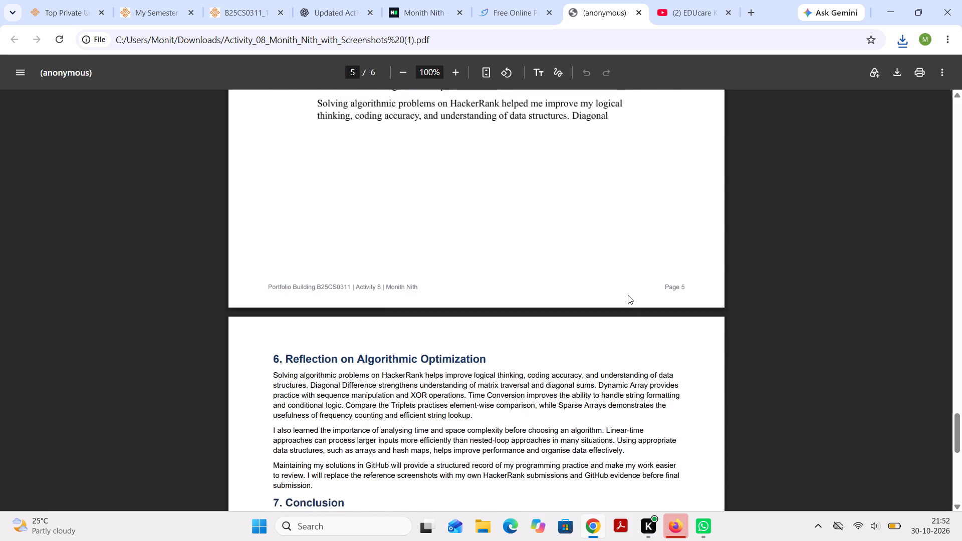
{"action": "scroll", "coordinate": [628, 295], "scroll_direction": "down", "scroll_amount": 4}
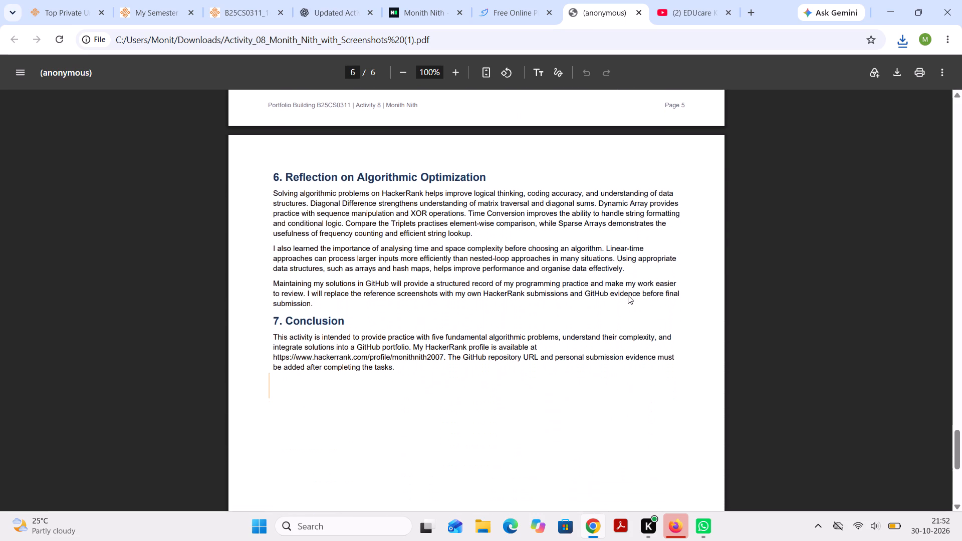
{"action": "scroll", "coordinate": [628, 295], "scroll_direction": "down", "scroll_amount": 1}
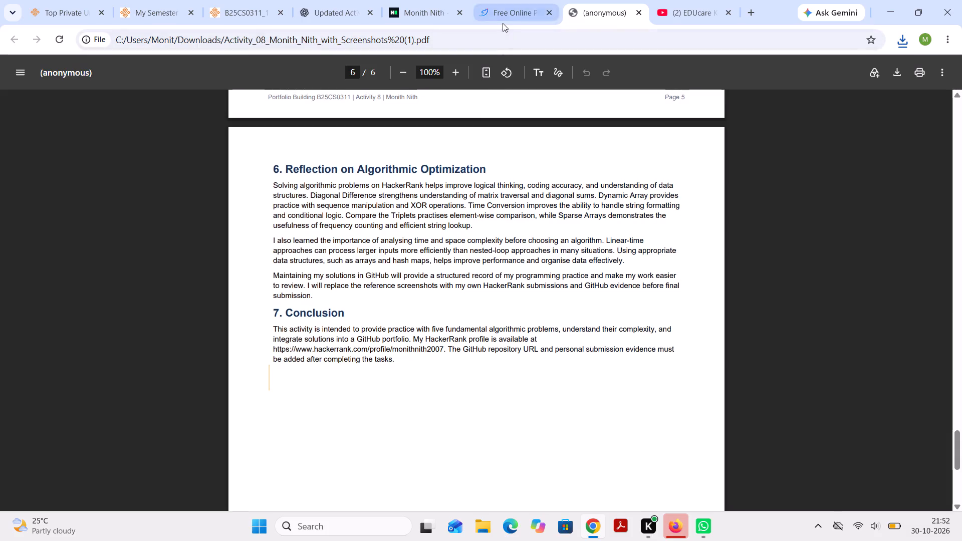
Switch back to the LightPDF editor and compare the "3. Problem-Solving Submissions" heading and pages 1 to 3 with the downloaded copy.
{"action": "left_click", "coordinate": [503, 23]}
{"action": "scroll", "coordinate": [481, 240], "scroll_direction": "down", "scroll_amount": 2}
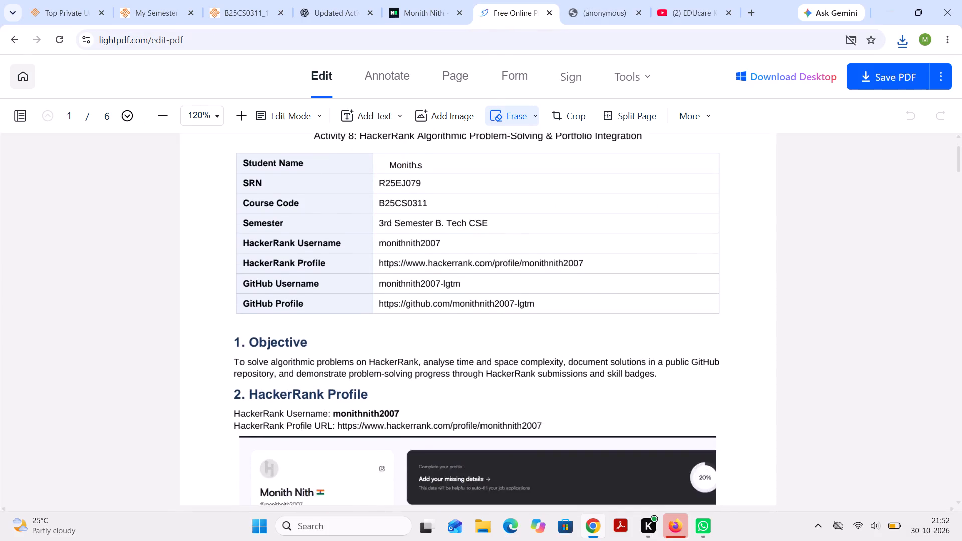
{"action": "scroll", "coordinate": [481, 240], "scroll_direction": "down", "scroll_amount": 3}
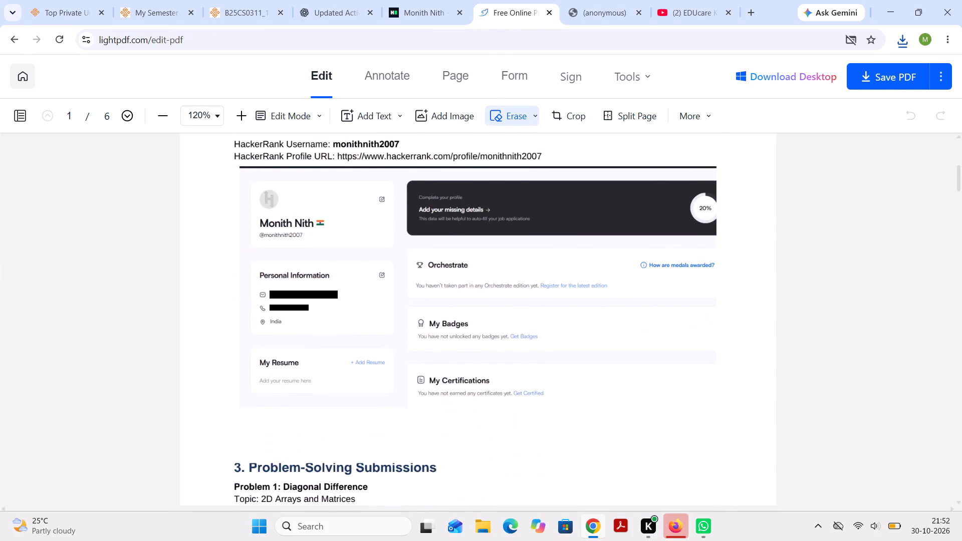
{"action": "scroll", "coordinate": [481, 240], "scroll_direction": "down", "scroll_amount": 3}
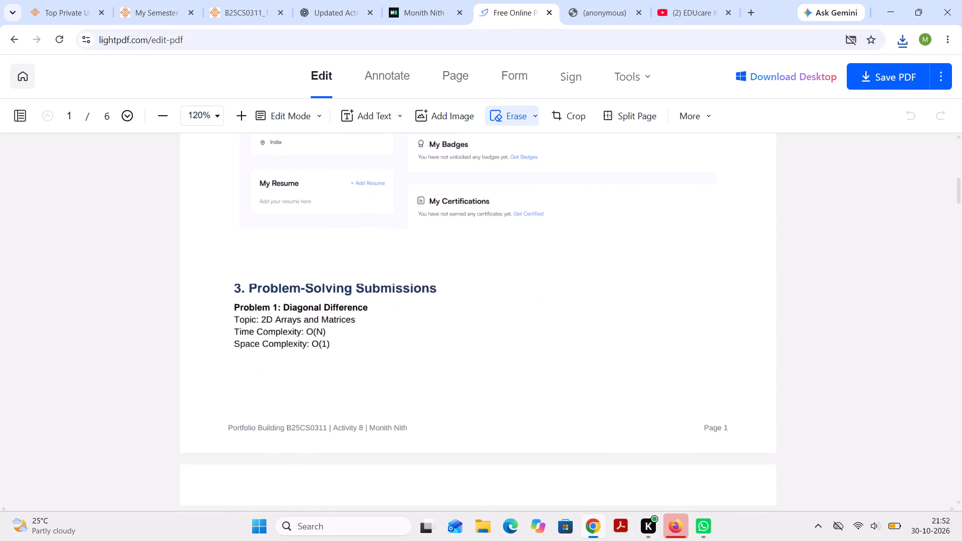
{"action": "scroll", "coordinate": [481, 240], "scroll_direction": "down", "scroll_amount": 8}
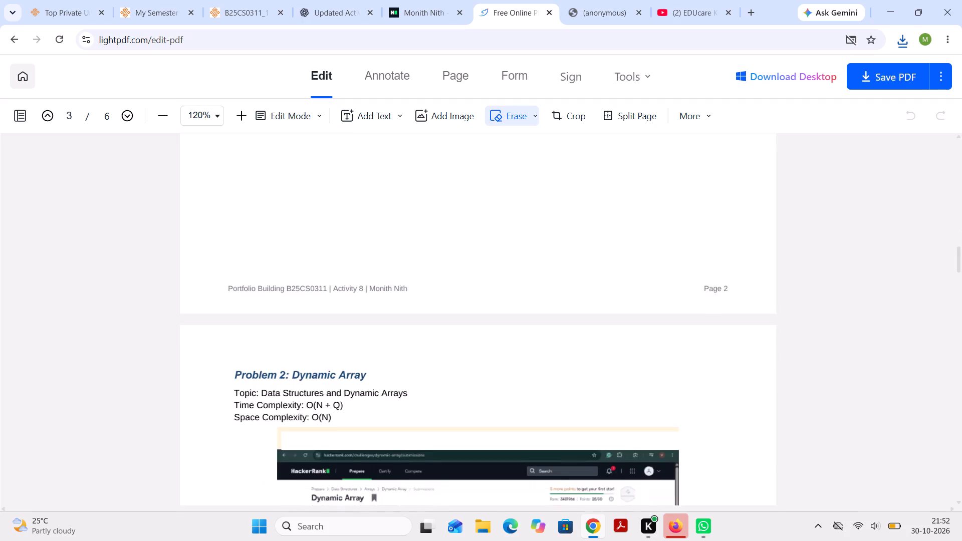
{"action": "scroll", "coordinate": [481, 240], "scroll_direction": "down", "scroll_amount": 2}
{"action": "scroll", "coordinate": [481, 240], "scroll_direction": "up", "scroll_amount": 8}
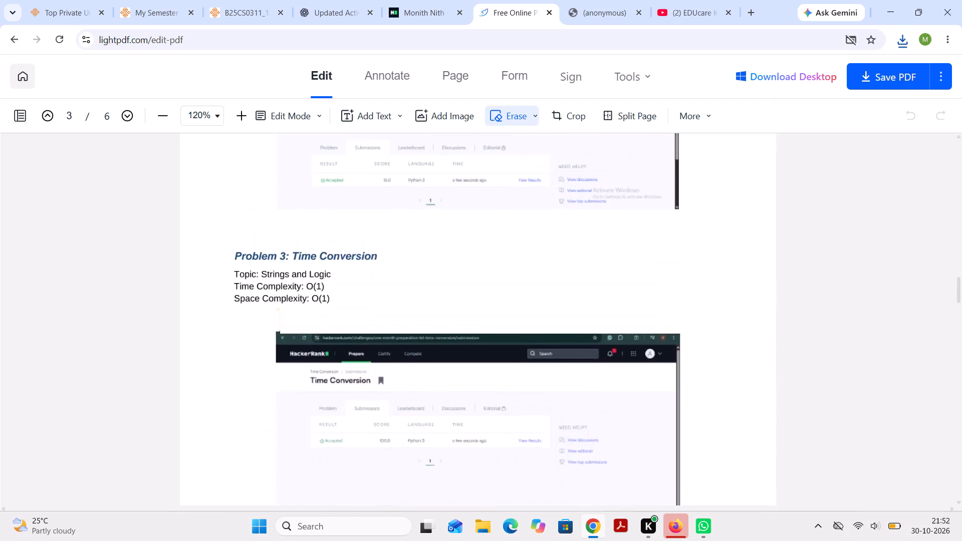
{"action": "scroll", "coordinate": [481, 240], "scroll_direction": "up", "scroll_amount": 10}
{"action": "scroll", "coordinate": [481, 240], "scroll_direction": "down", "scroll_amount": 1}
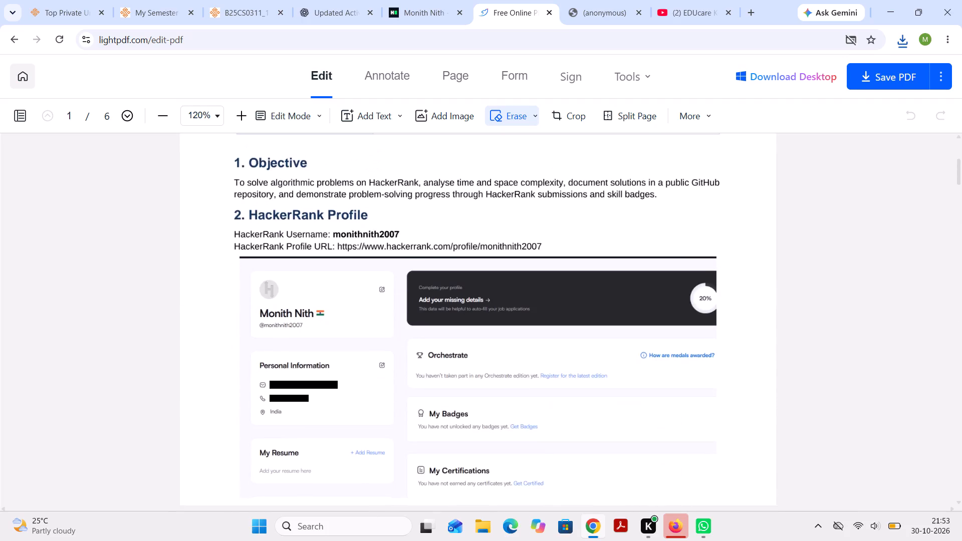
{"action": "scroll", "coordinate": [481, 240], "scroll_direction": "down", "scroll_amount": 2}
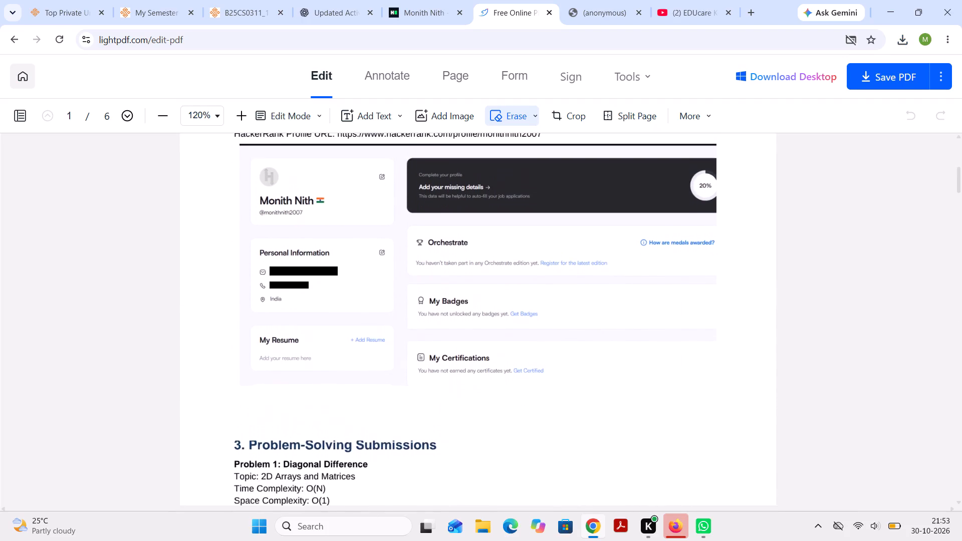
{"action": "scroll", "coordinate": [515, 345], "scroll_direction": "up", "scroll_amount": 4}
Look through pages 1 to 4 in the editor for remaining screenshot captions, down to the Compare the Triplets image on page 4.
{"action": "scroll", "coordinate": [515, 345], "scroll_direction": "down", "scroll_amount": 1}
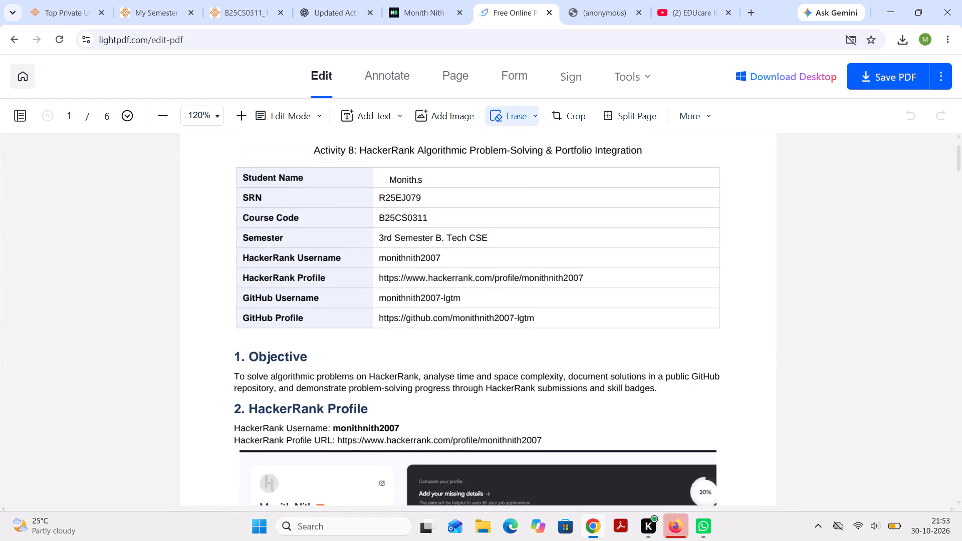
{"action": "scroll", "coordinate": [515, 345], "scroll_direction": "down", "scroll_amount": 6}
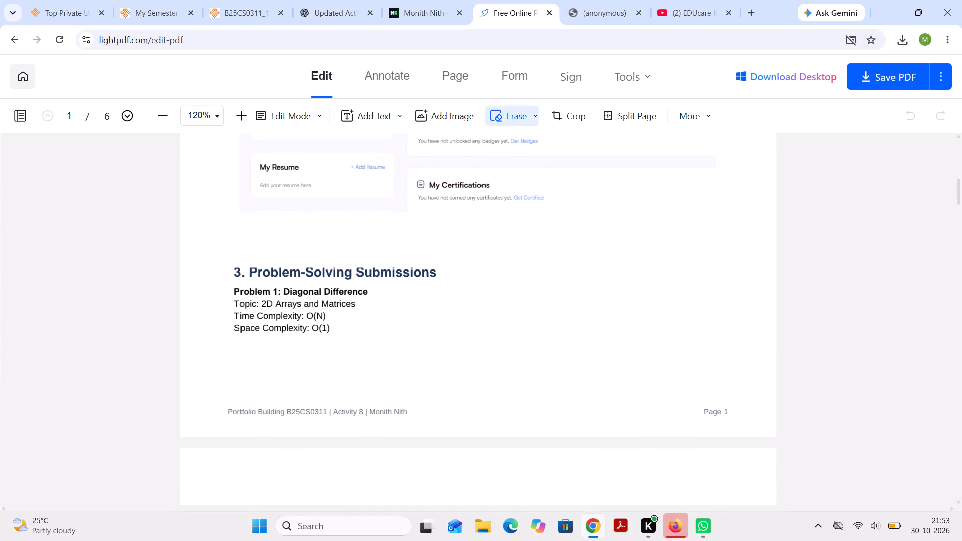
{"action": "scroll", "coordinate": [515, 345], "scroll_direction": "down", "scroll_amount": 11}
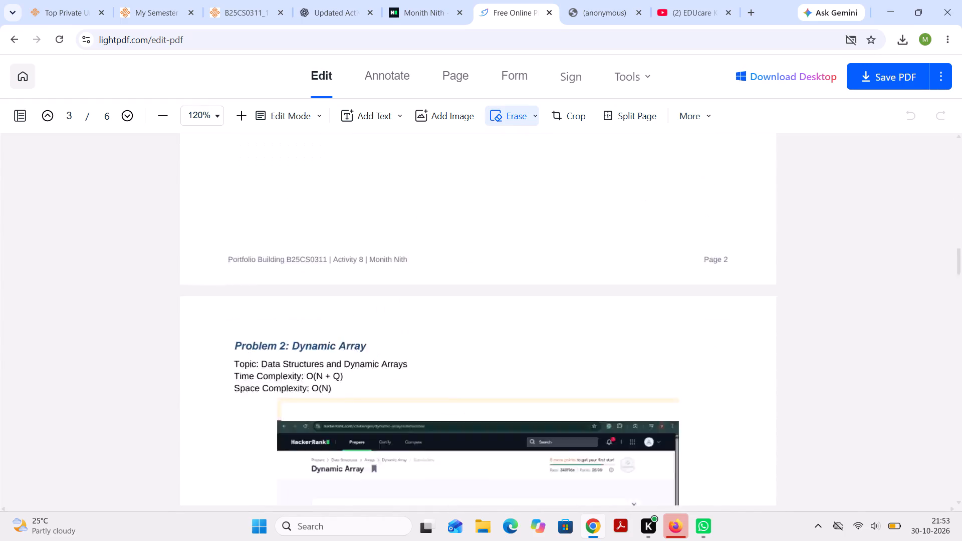
{"action": "scroll", "coordinate": [515, 345], "scroll_direction": "down", "scroll_amount": 2}
{"action": "scroll", "coordinate": [515, 345], "scroll_direction": "up", "scroll_amount": 2}
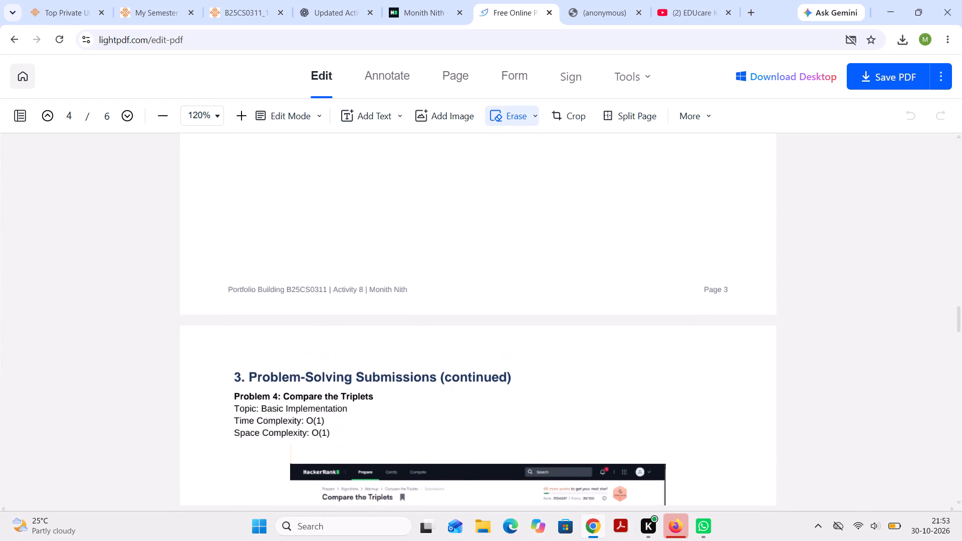
{"action": "scroll", "coordinate": [515, 345], "scroll_direction": "up", "scroll_amount": 9}
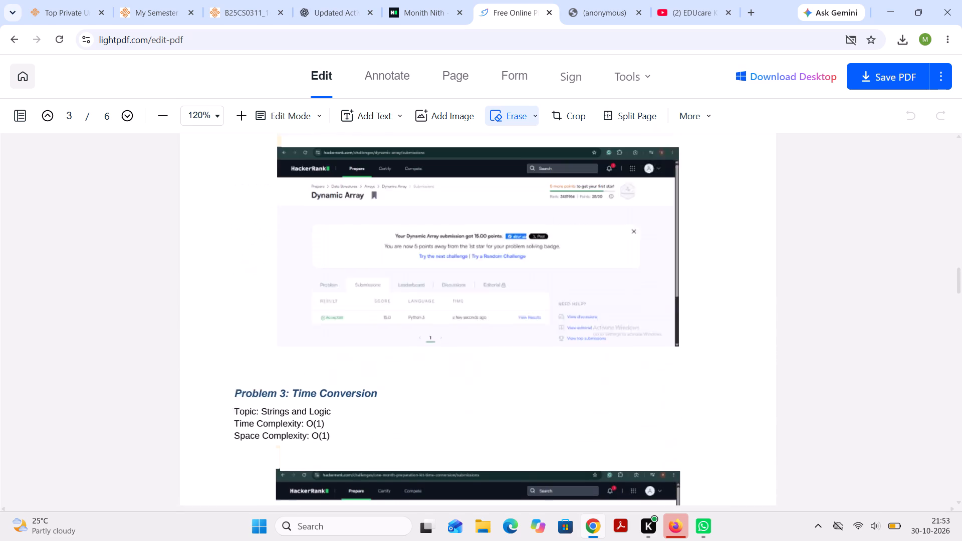
{"action": "scroll", "coordinate": [515, 345], "scroll_direction": "up", "scroll_amount": 1}
{"action": "scroll", "coordinate": [515, 345], "scroll_direction": "down", "scroll_amount": 2}
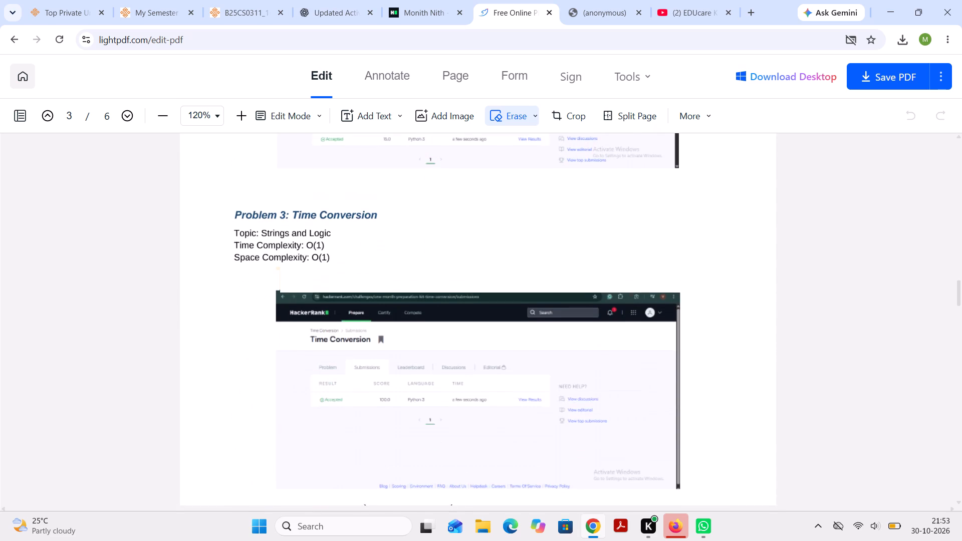
{"action": "scroll", "coordinate": [515, 345], "scroll_direction": "down", "scroll_amount": 8}
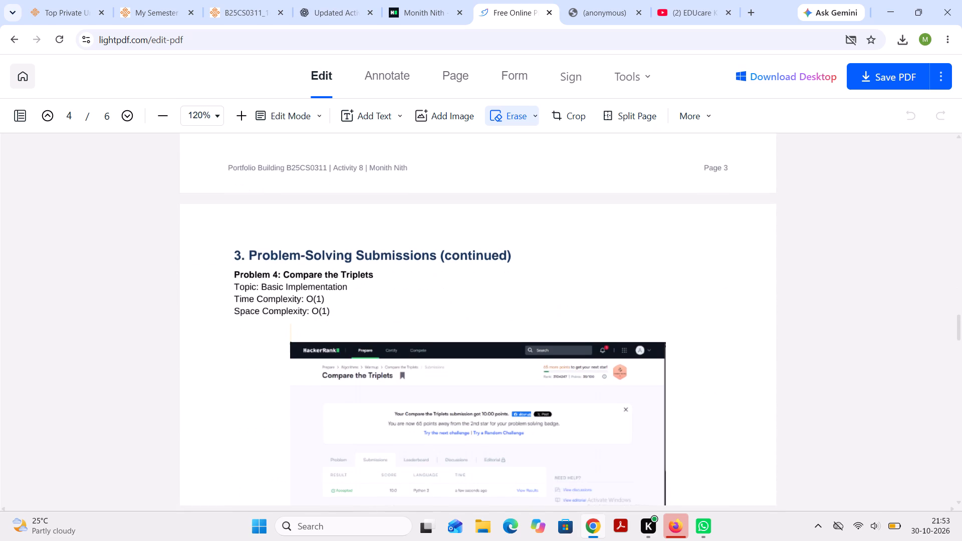
{"action": "scroll", "coordinate": [515, 345], "scroll_direction": "down", "scroll_amount": 3}
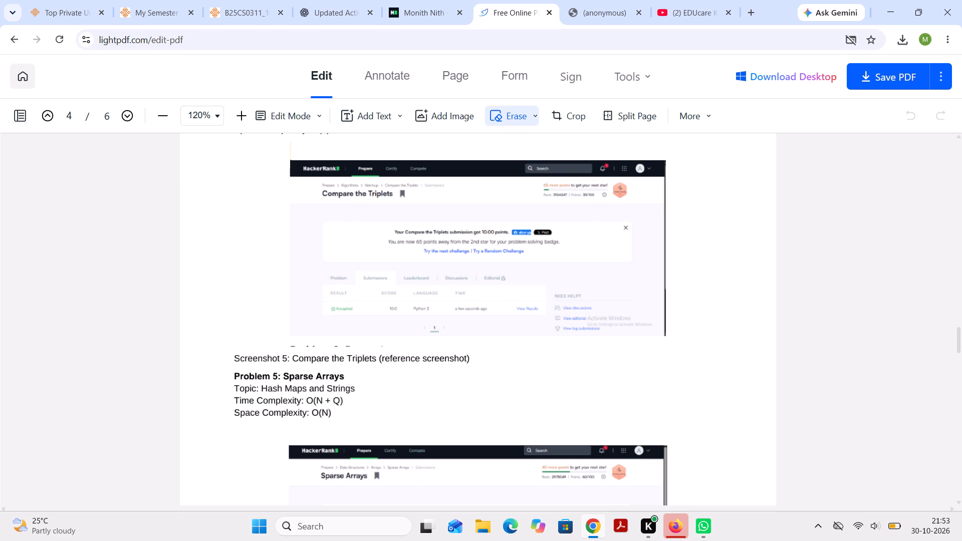
Erase the "Screenshot 5: Compare the Triplets (reference screenshot)" caption and the cut-off text remnants above it on page 4.
{"action": "left_click_drag", "start_coordinate": [234, 355], "coordinate": [412, 360]}
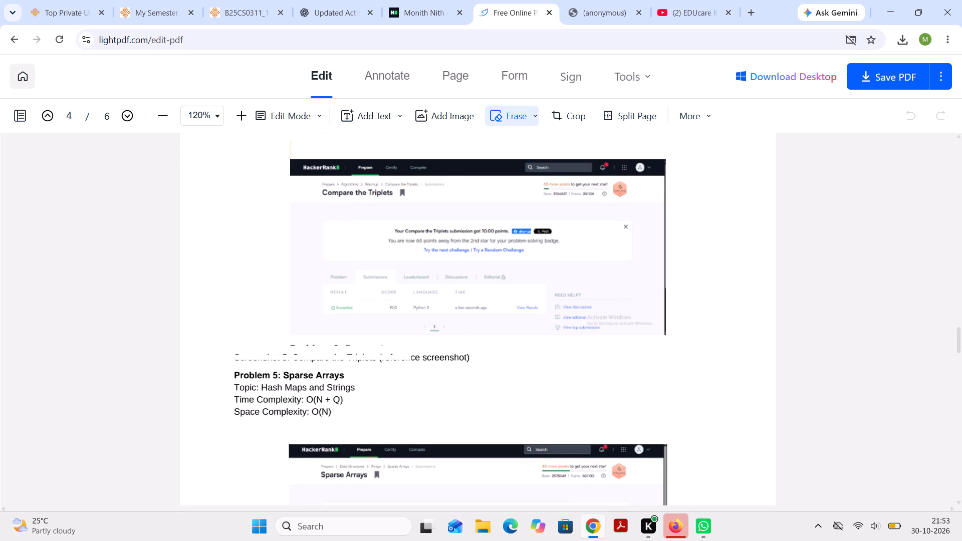
{"action": "left_click_drag", "start_coordinate": [412, 360], "coordinate": [478, 360]}
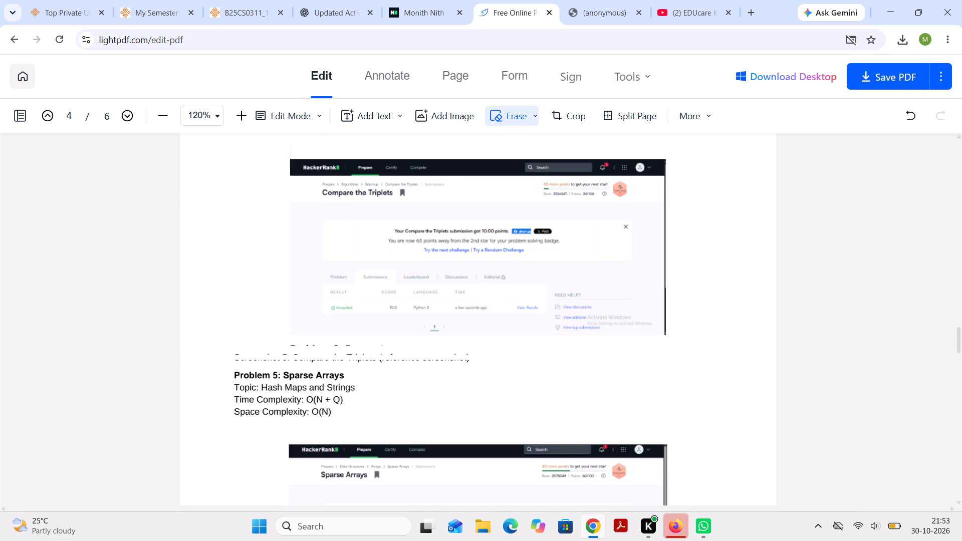
{"action": "left_click_drag", "start_coordinate": [239, 351], "coordinate": [252, 368]}
{"action": "left_click_drag", "start_coordinate": [252, 368], "coordinate": [464, 362]}
{"action": "left_click_drag", "start_coordinate": [464, 362], "coordinate": [480, 361]}
{"action": "left_click_drag", "start_coordinate": [233, 357], "coordinate": [361, 370]}
{"action": "left_click_drag", "start_coordinate": [361, 370], "coordinate": [499, 373]}
{"action": "left_click_drag", "start_coordinate": [356, 347], "coordinate": [253, 347]}
{"action": "left_click_drag", "start_coordinate": [253, 347], "coordinate": [249, 341]}
{"action": "left_click_drag", "start_coordinate": [228, 355], "coordinate": [267, 352]}
Erase the "Screenshot 6: Sparse Arrays (reference screenshot)" caption and the cut-off heading remnants under the Sparse Arrays image on page 4.
{"action": "scroll", "coordinate": [402, 392], "scroll_direction": "down", "scroll_amount": 2}
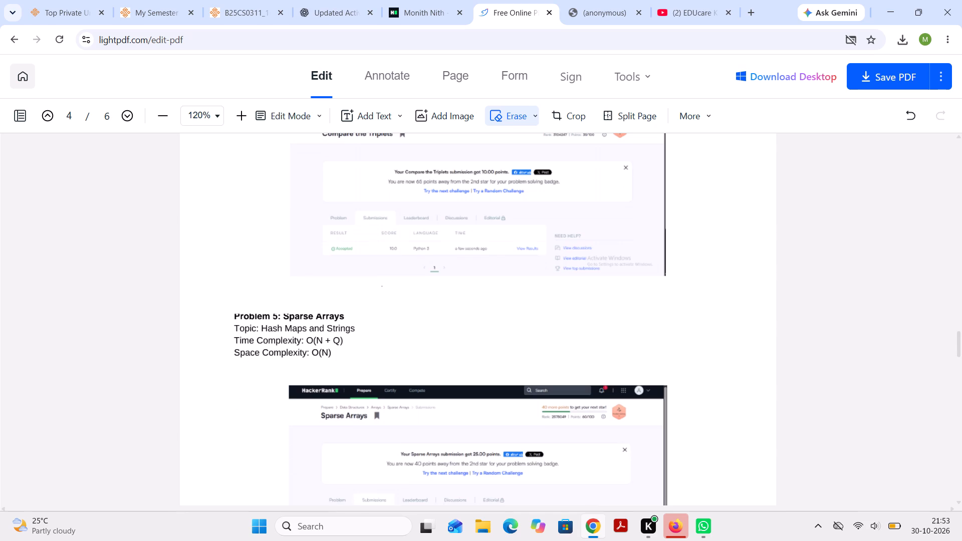
{"action": "scroll", "coordinate": [402, 392], "scroll_direction": "down", "scroll_amount": 2}
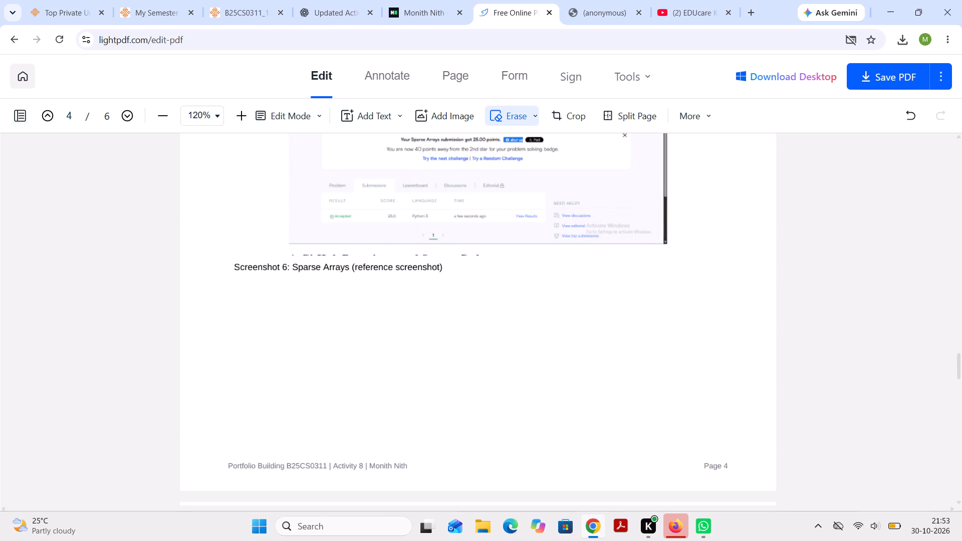
{"action": "left_click_drag", "start_coordinate": [236, 262], "coordinate": [429, 272]}
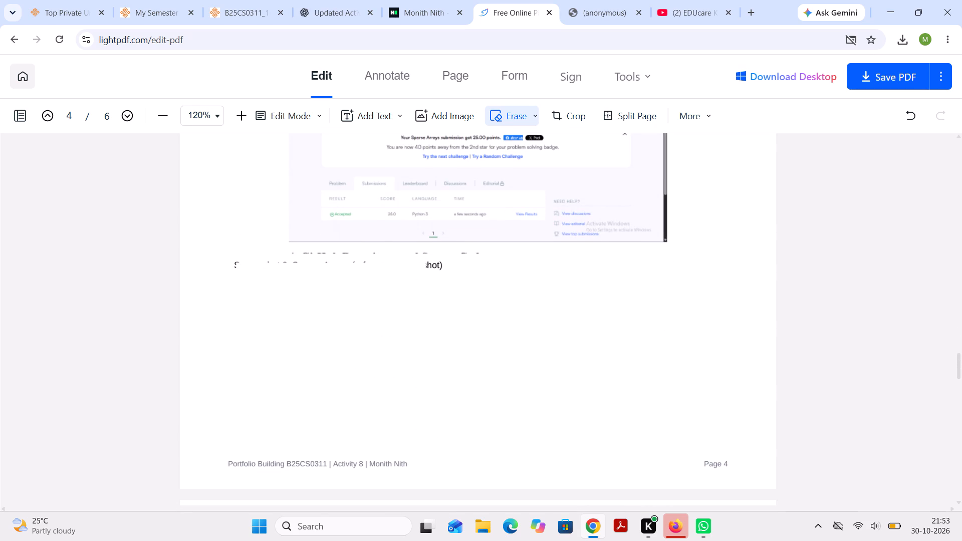
{"action": "left_click_drag", "start_coordinate": [429, 272], "coordinate": [452, 276]}
{"action": "left_click_drag", "start_coordinate": [231, 257], "coordinate": [425, 276]}
{"action": "left_click_drag", "start_coordinate": [289, 252], "coordinate": [488, 255]}
{"action": "left_click_drag", "start_coordinate": [488, 255], "coordinate": [496, 269]}
Erase the "Repository URL: Not yet provided..." line below the GitHub profile on page 5.
{"action": "scroll", "coordinate": [504, 344], "scroll_direction": "down", "scroll_amount": 3}
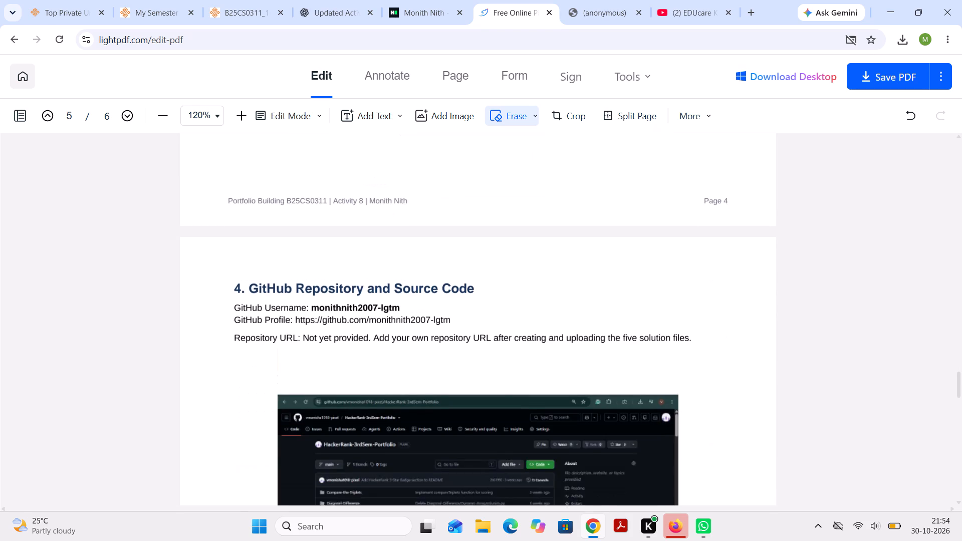
{"action": "scroll", "coordinate": [504, 344], "scroll_direction": "down", "scroll_amount": 2}
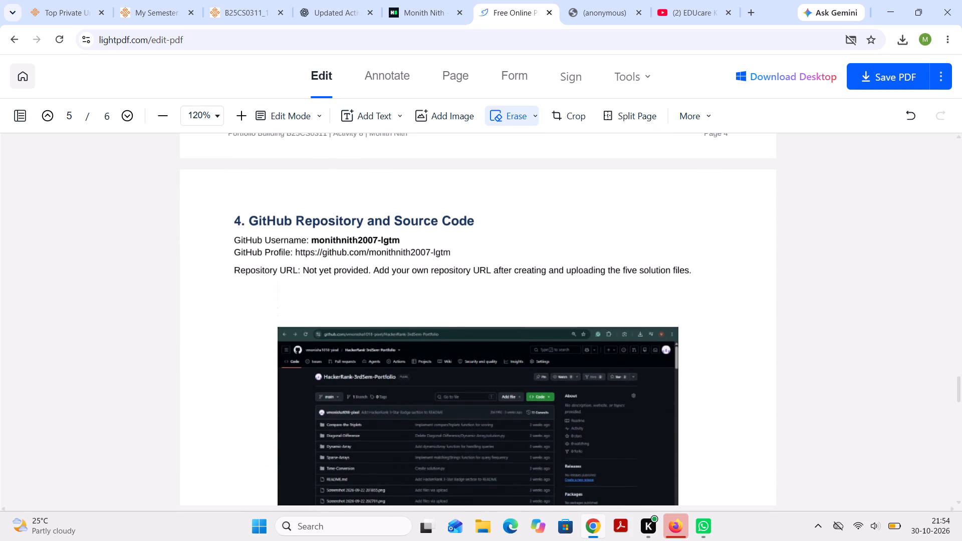
{"action": "left_click_drag", "start_coordinate": [233, 273], "coordinate": [340, 279]}
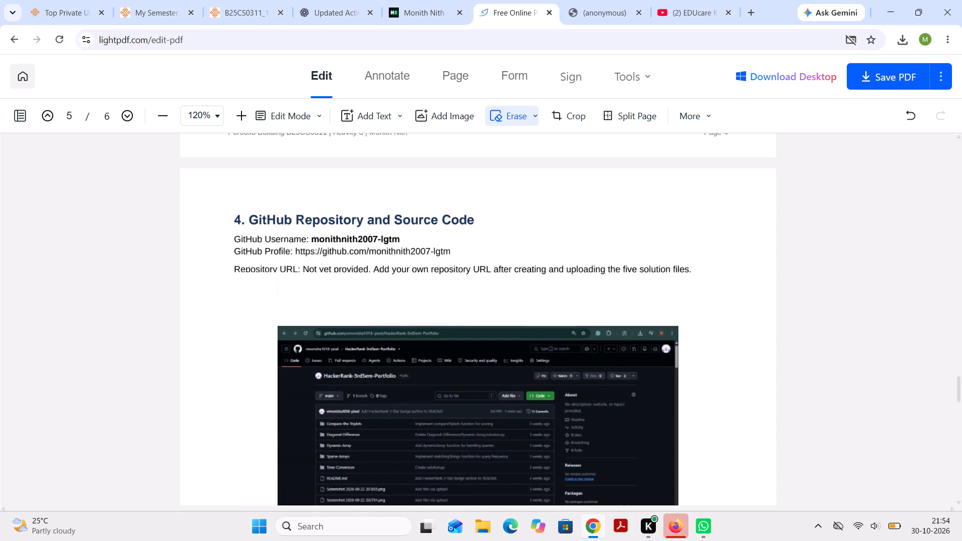
{"action": "left_click_drag", "start_coordinate": [340, 279], "coordinate": [652, 255]}
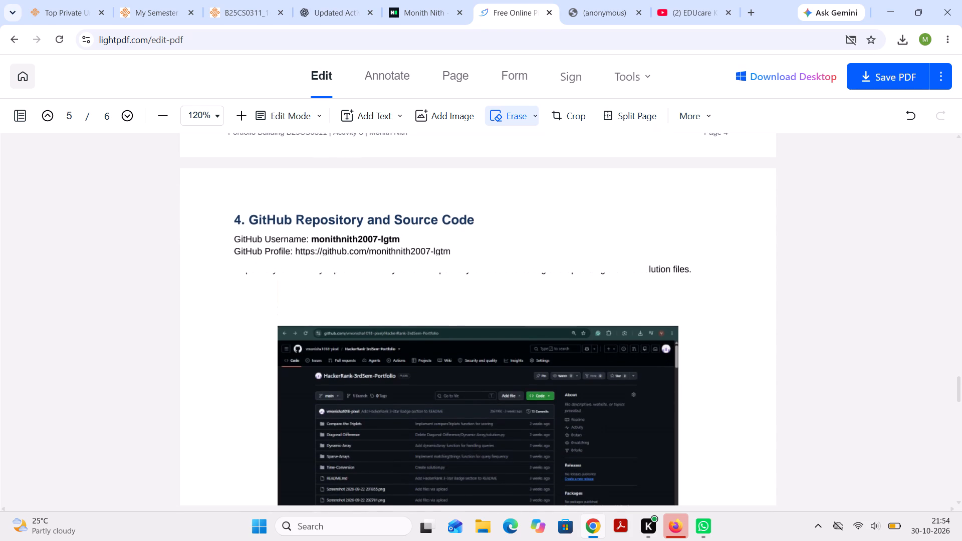
{"action": "left_click_drag", "start_coordinate": [652, 255], "coordinate": [712, 256]}
{"action": "left_click_drag", "start_coordinate": [243, 270], "coordinate": [587, 272]}
{"action": "left_click_drag", "start_coordinate": [587, 272], "coordinate": [620, 282]}
Erase the two-line note about replacing the sample badge screenshot under the "5. HackerRank Skill Badges" heading.
{"action": "scroll", "coordinate": [590, 304], "scroll_direction": "down", "scroll_amount": 4}
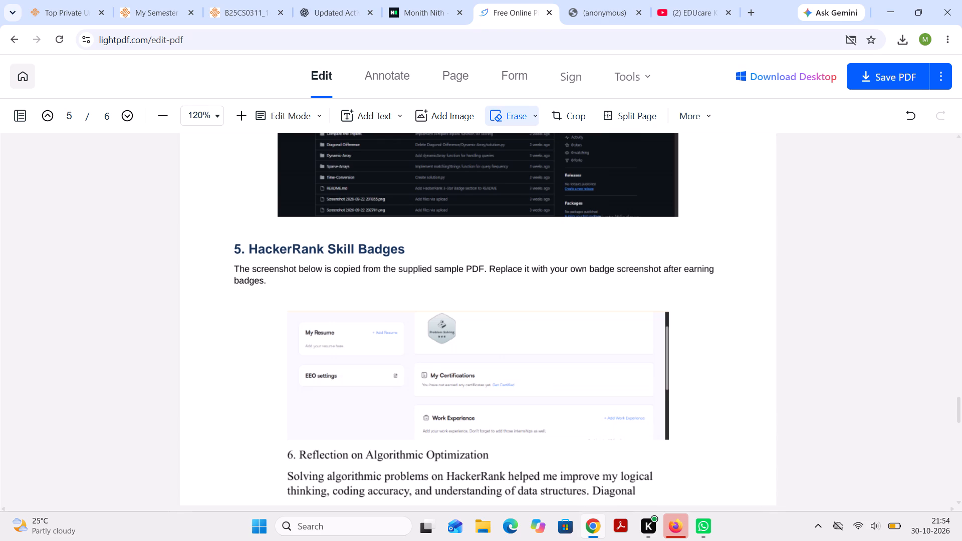
{"action": "left_click_drag", "start_coordinate": [235, 260], "coordinate": [436, 288]}
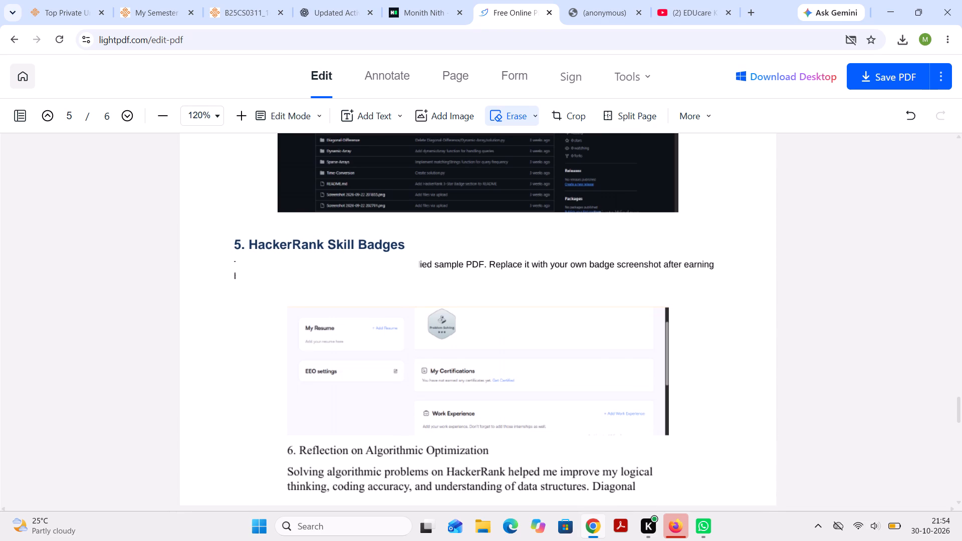
{"action": "left_click_drag", "start_coordinate": [436, 288], "coordinate": [752, 289]}
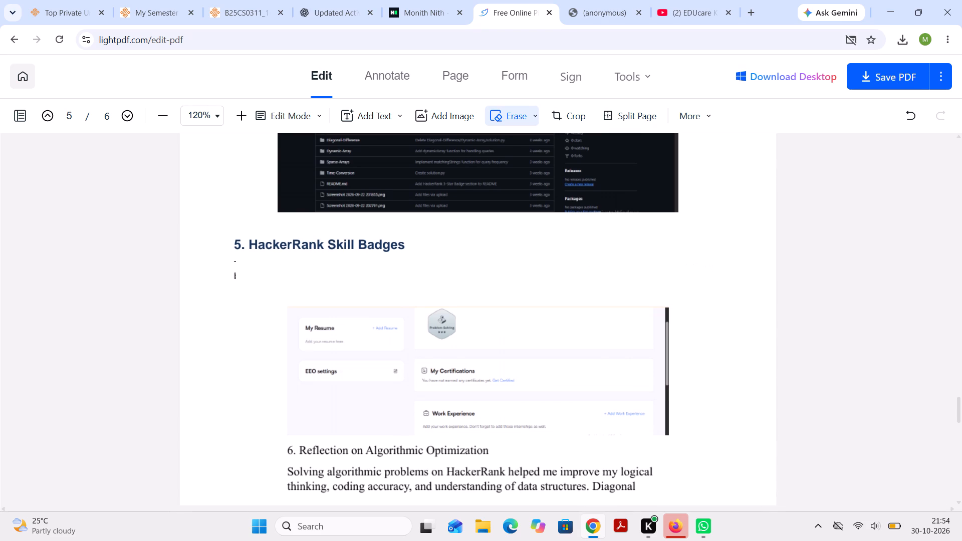
{"action": "left_click_drag", "start_coordinate": [214, 267], "coordinate": [222, 266]}
{"action": "left_click_drag", "start_coordinate": [222, 266], "coordinate": [267, 293]}
{"action": "left_click_drag", "start_coordinate": [227, 256], "coordinate": [263, 269]}
Erase the duplicate "6. Reflection on Algorithmic Optimization" heading and its two-line cut-off paragraph under the badge screenshot on page 5.
{"action": "scroll", "coordinate": [243, 356], "scroll_direction": "down", "scroll_amount": 2}
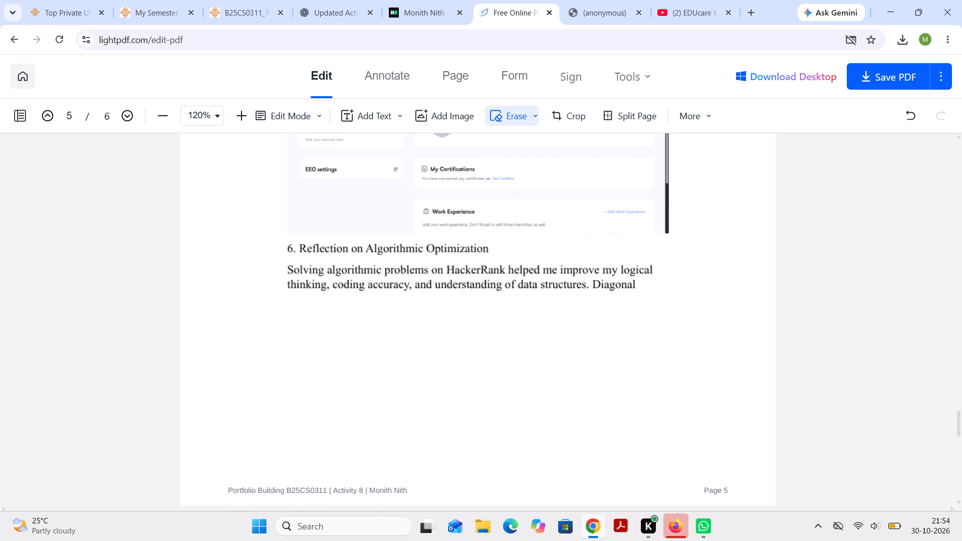
{"action": "scroll", "coordinate": [243, 356], "scroll_direction": "down", "scroll_amount": 4}
{"action": "scroll", "coordinate": [243, 356], "scroll_direction": "up", "scroll_amount": 3}
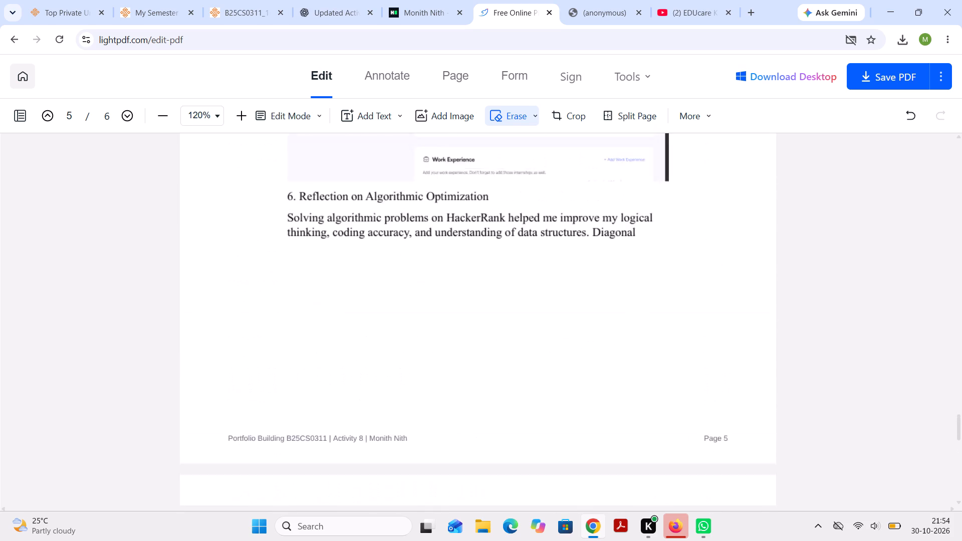
{"action": "scroll", "coordinate": [243, 356], "scroll_direction": "up", "scroll_amount": 1}
{"action": "scroll", "coordinate": [243, 356], "scroll_direction": "down", "scroll_amount": 2}
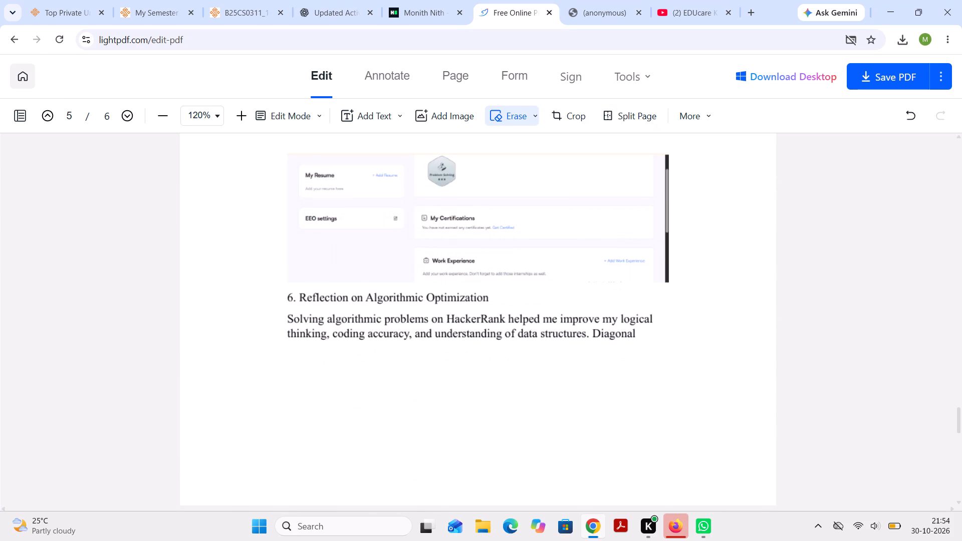
{"action": "left_click_drag", "start_coordinate": [288, 297], "coordinate": [346, 322]}
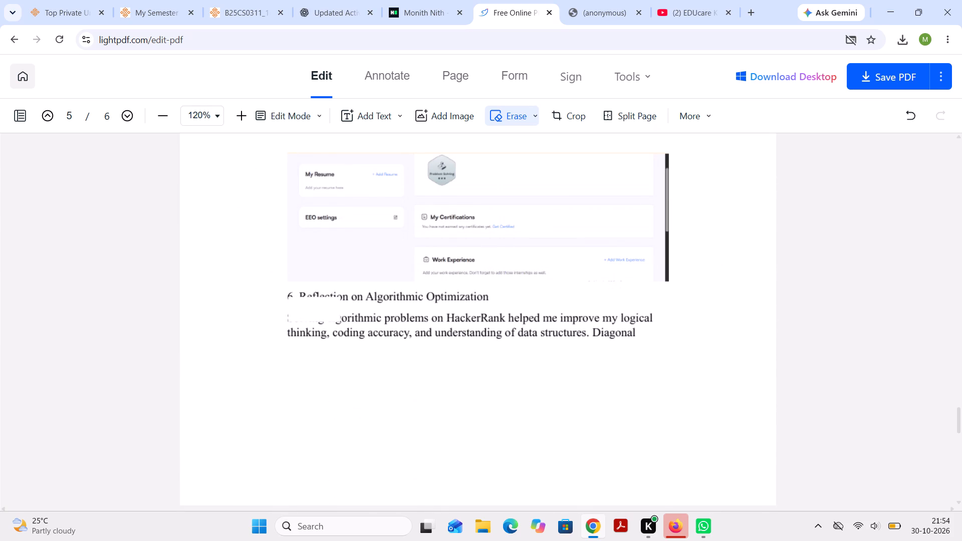
{"action": "left_click_drag", "start_coordinate": [346, 322], "coordinate": [670, 339]}
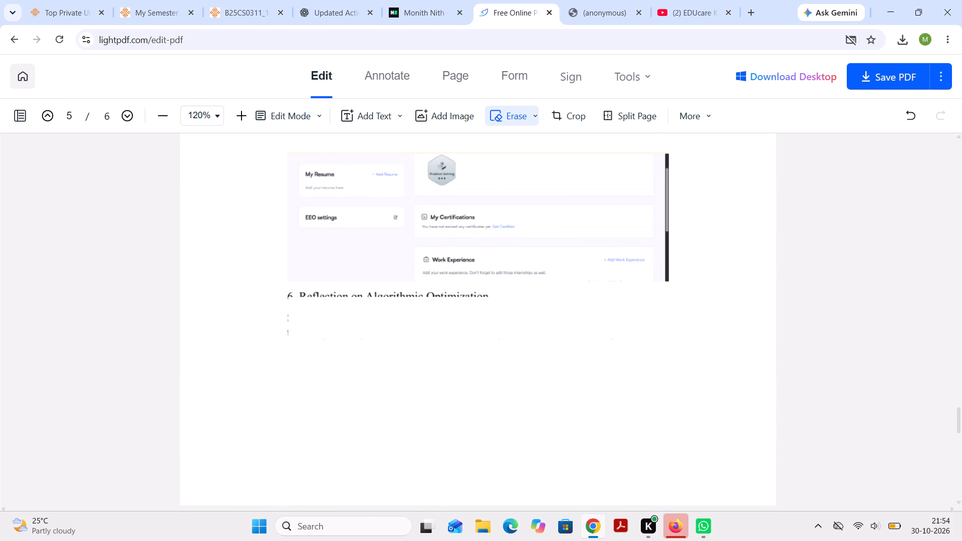
{"action": "left_click_drag", "start_coordinate": [670, 339], "coordinate": [684, 339]}
{"action": "left_click_drag", "start_coordinate": [284, 292], "coordinate": [486, 299]}
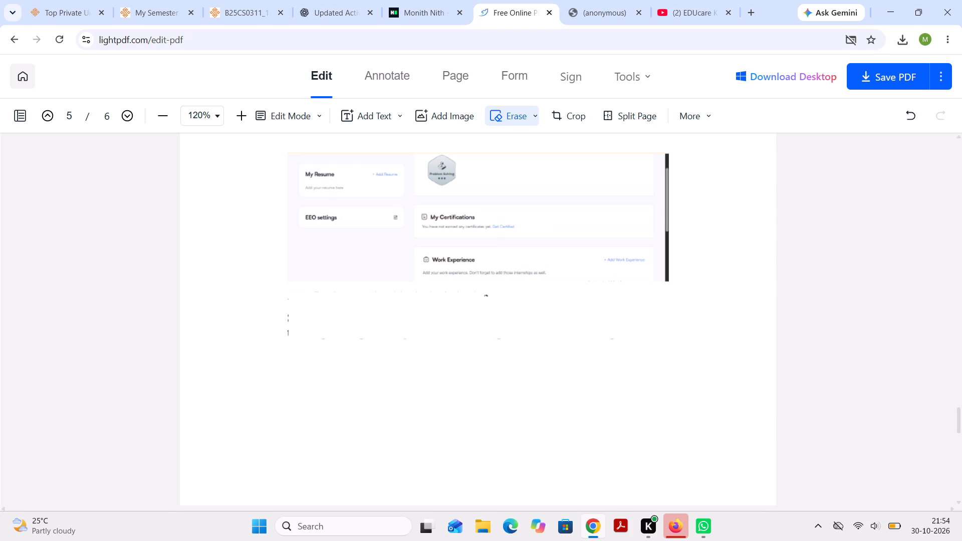
{"action": "left_click_drag", "start_coordinate": [486, 299], "coordinate": [503, 301]}
{"action": "left_click_drag", "start_coordinate": [284, 308], "coordinate": [301, 356]}
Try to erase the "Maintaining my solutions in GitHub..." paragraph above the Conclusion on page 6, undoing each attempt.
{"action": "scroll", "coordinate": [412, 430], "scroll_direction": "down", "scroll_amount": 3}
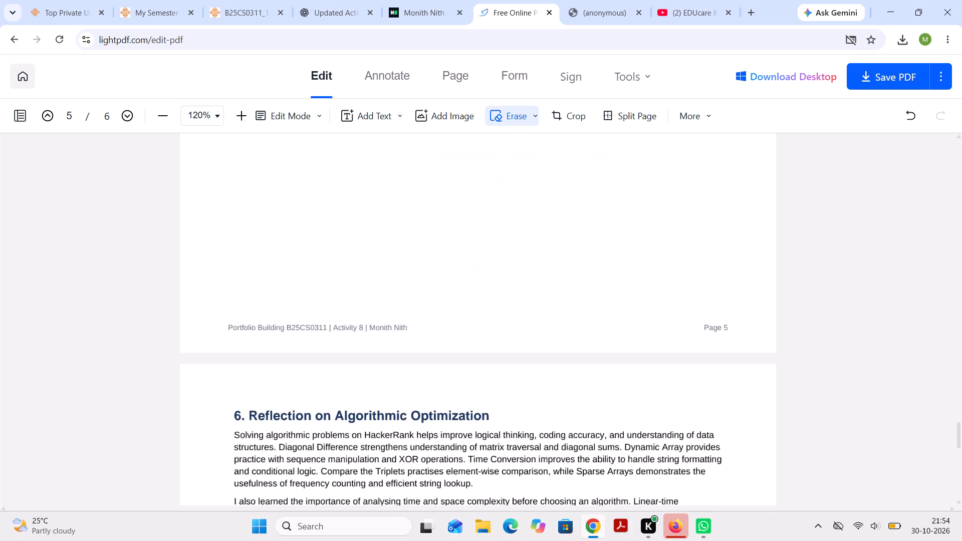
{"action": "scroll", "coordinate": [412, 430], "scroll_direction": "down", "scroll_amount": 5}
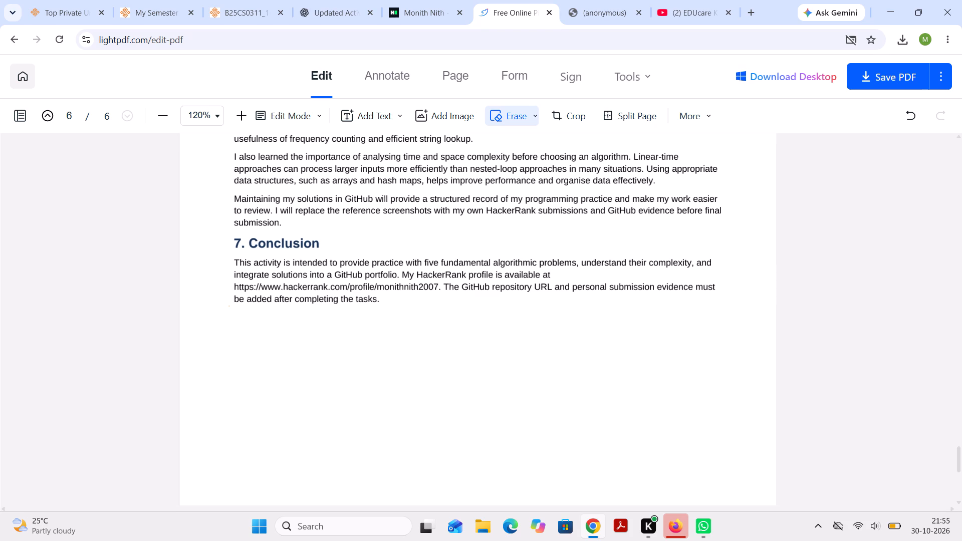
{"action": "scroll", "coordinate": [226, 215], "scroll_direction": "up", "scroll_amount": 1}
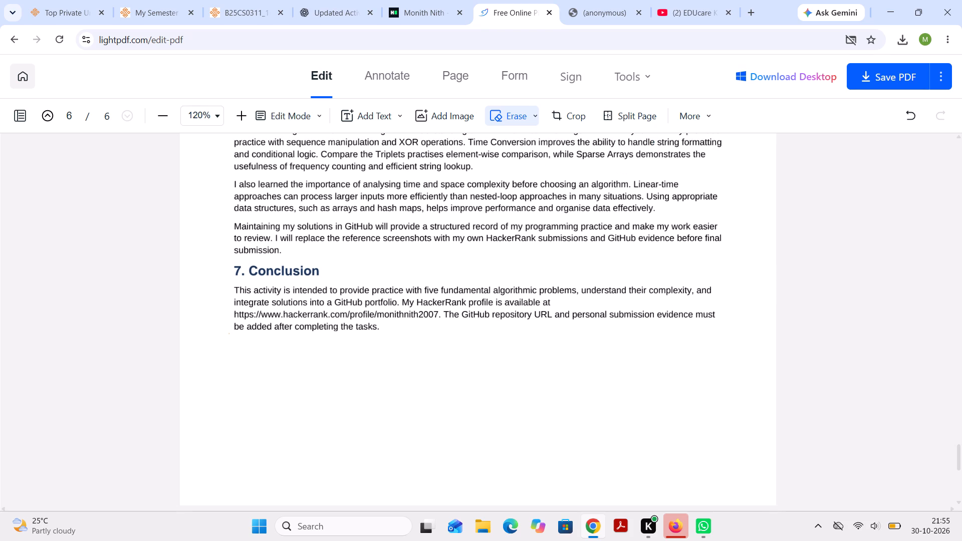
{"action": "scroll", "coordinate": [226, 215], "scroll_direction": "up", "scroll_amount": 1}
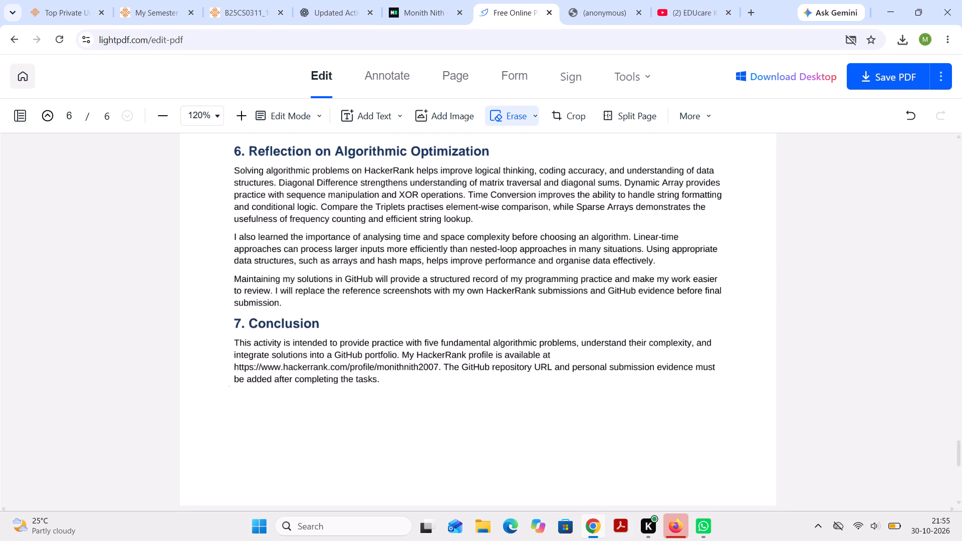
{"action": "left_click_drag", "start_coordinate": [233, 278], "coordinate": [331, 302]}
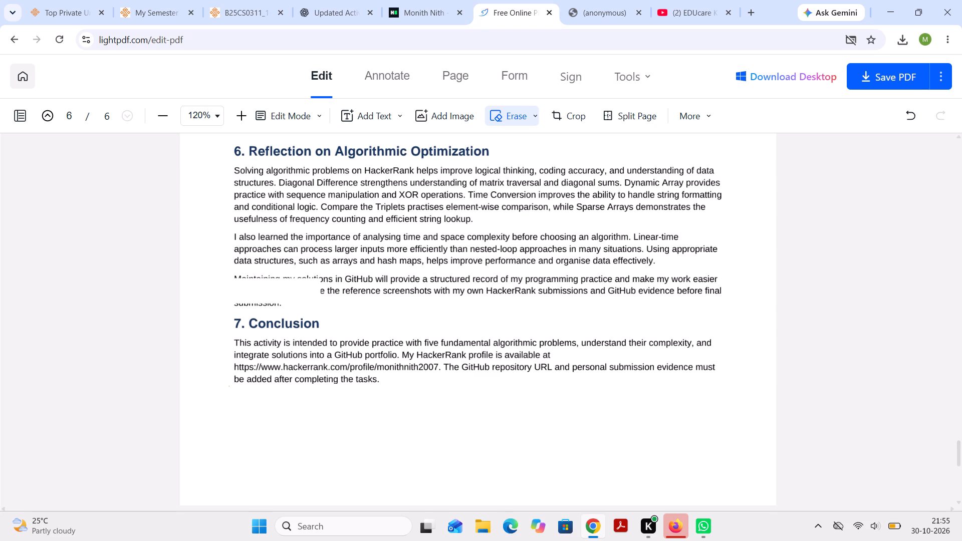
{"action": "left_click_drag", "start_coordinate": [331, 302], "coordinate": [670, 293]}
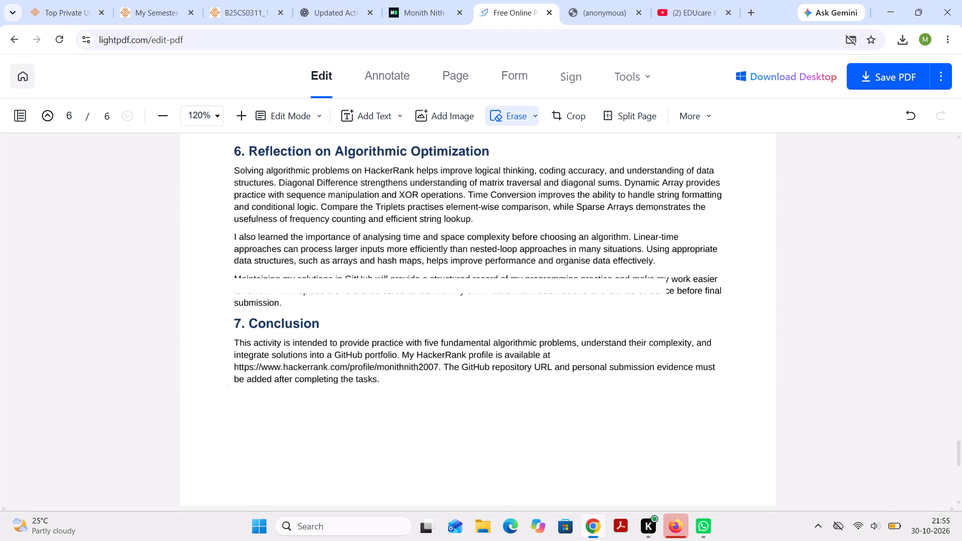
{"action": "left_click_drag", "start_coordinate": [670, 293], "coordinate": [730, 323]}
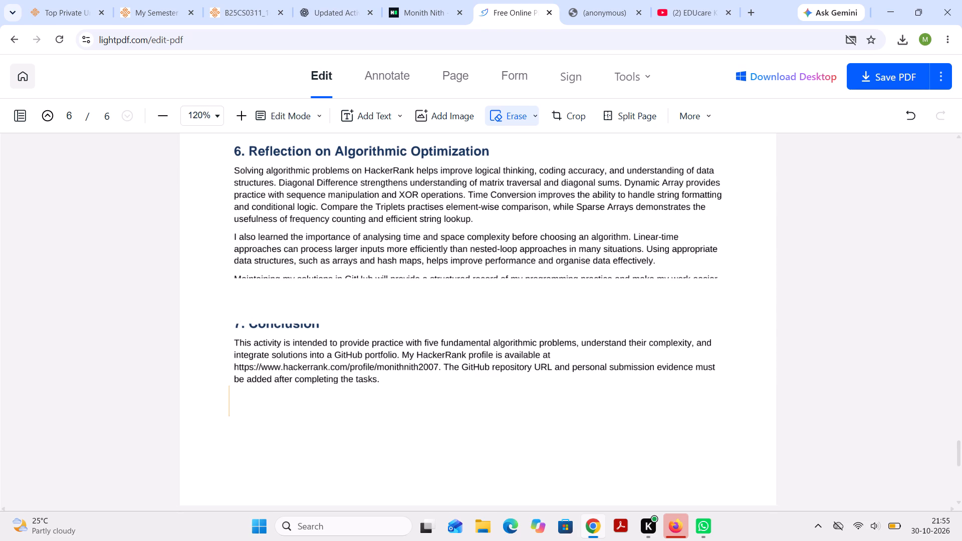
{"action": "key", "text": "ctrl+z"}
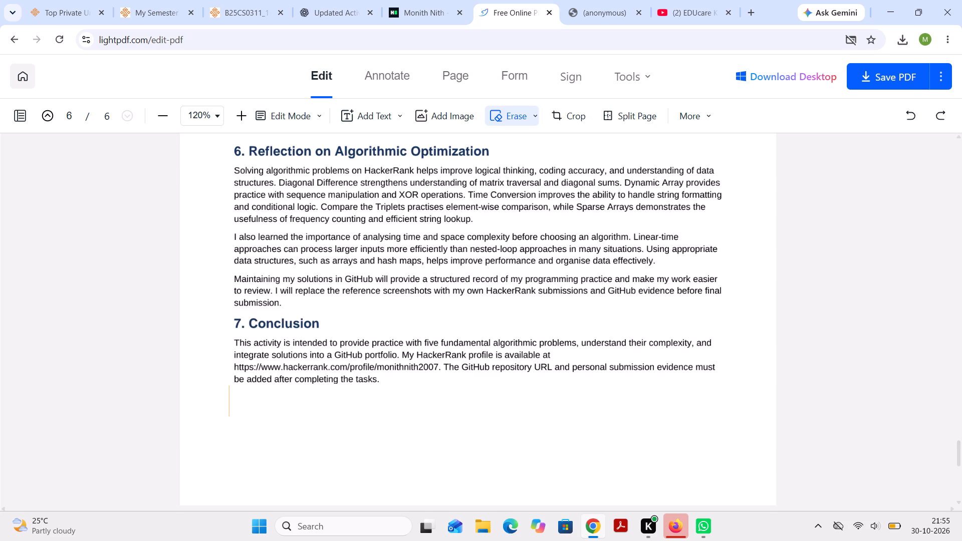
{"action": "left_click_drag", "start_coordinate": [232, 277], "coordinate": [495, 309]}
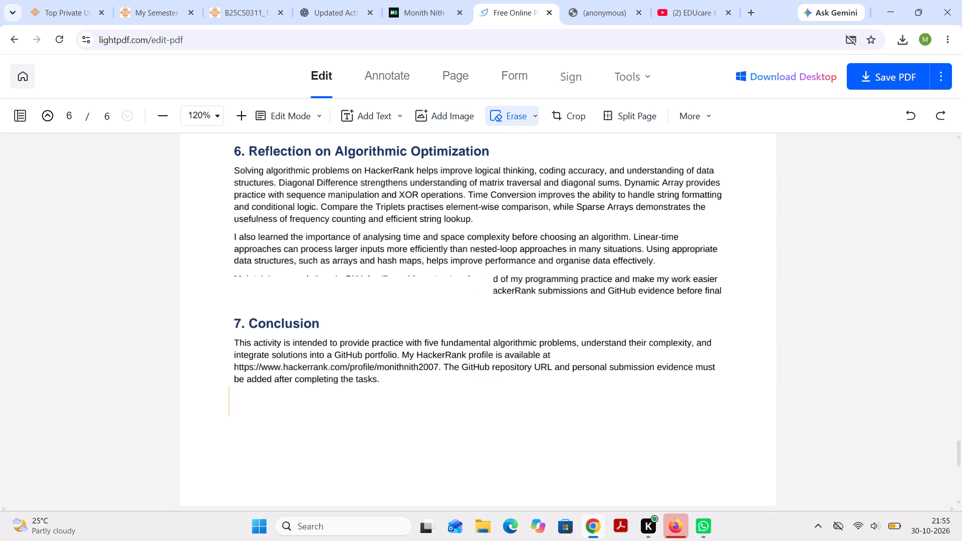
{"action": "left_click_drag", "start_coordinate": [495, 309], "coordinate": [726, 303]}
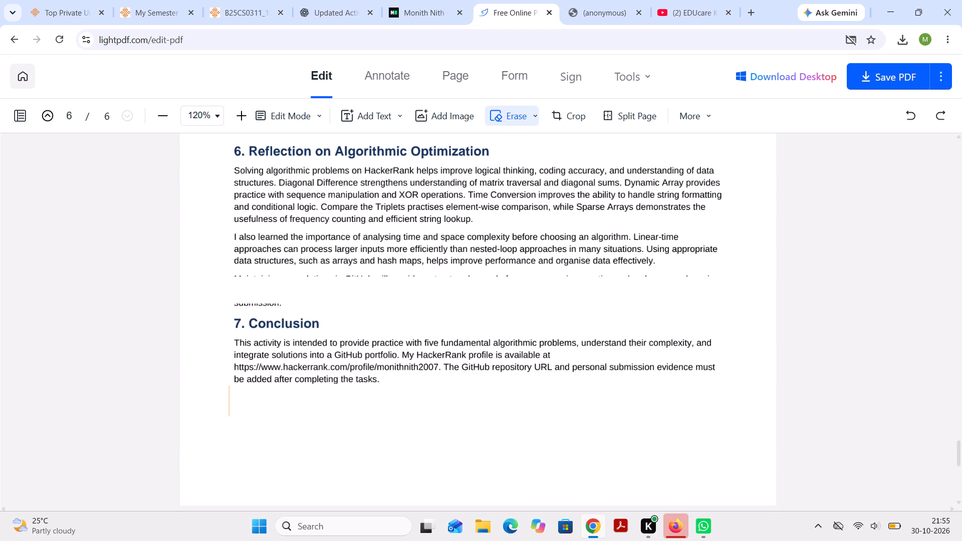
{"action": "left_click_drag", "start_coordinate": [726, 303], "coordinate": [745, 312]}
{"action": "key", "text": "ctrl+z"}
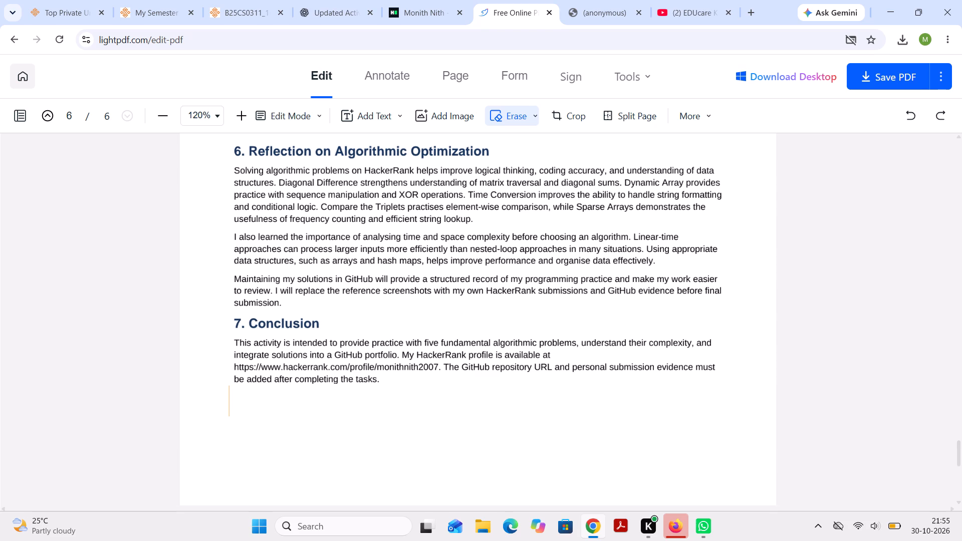
Save and download the edited Activity 8 PDF.
{"action": "scroll", "coordinate": [796, 217], "scroll_direction": "up", "scroll_amount": 1}
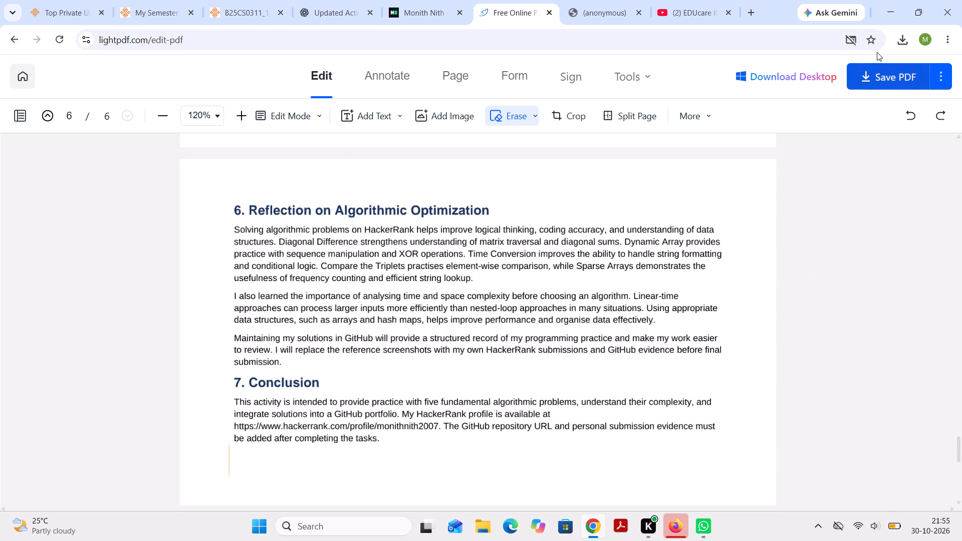
{"action": "left_click", "coordinate": [881, 79]}
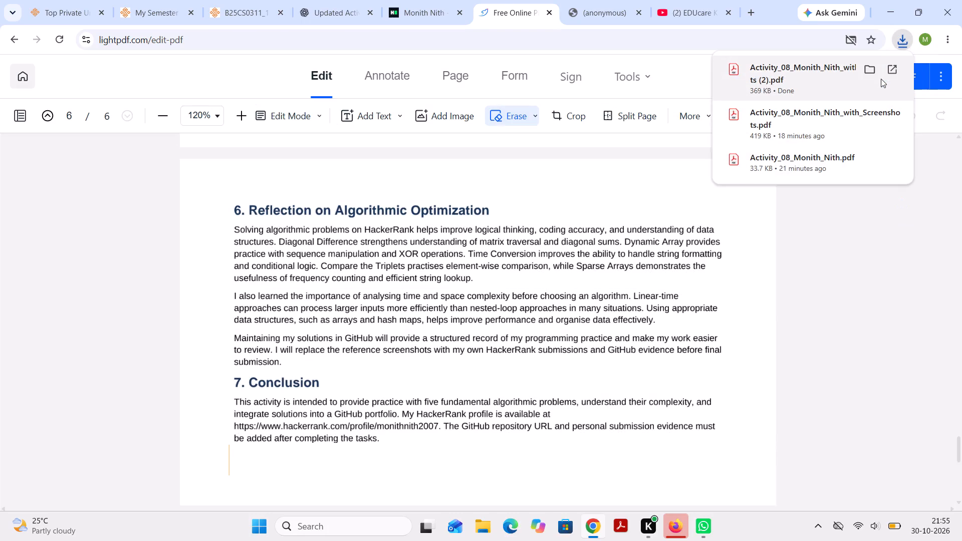
Open the newly downloaded PDF and review all six pages for erased captions, leftover fragments and accidentally removed text.
{"action": "left_click", "coordinate": [817, 81]}
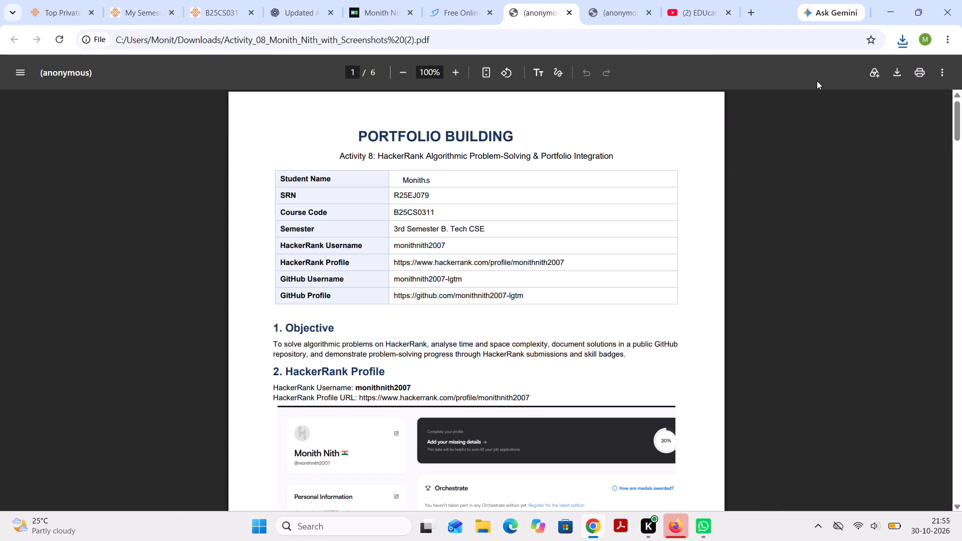
{"action": "scroll", "coordinate": [652, 364], "scroll_direction": "down", "scroll_amount": 1}
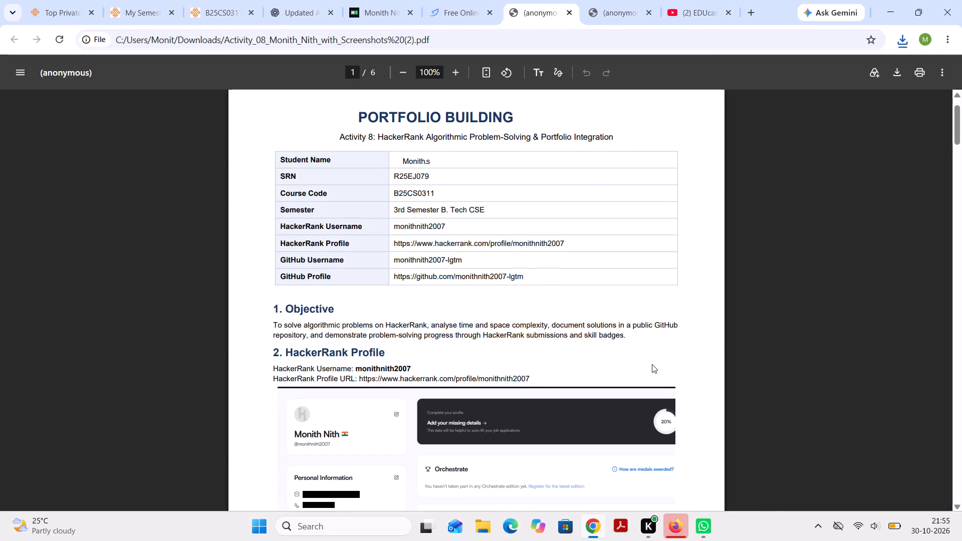
{"action": "scroll", "coordinate": [652, 364], "scroll_direction": "down", "scroll_amount": 7}
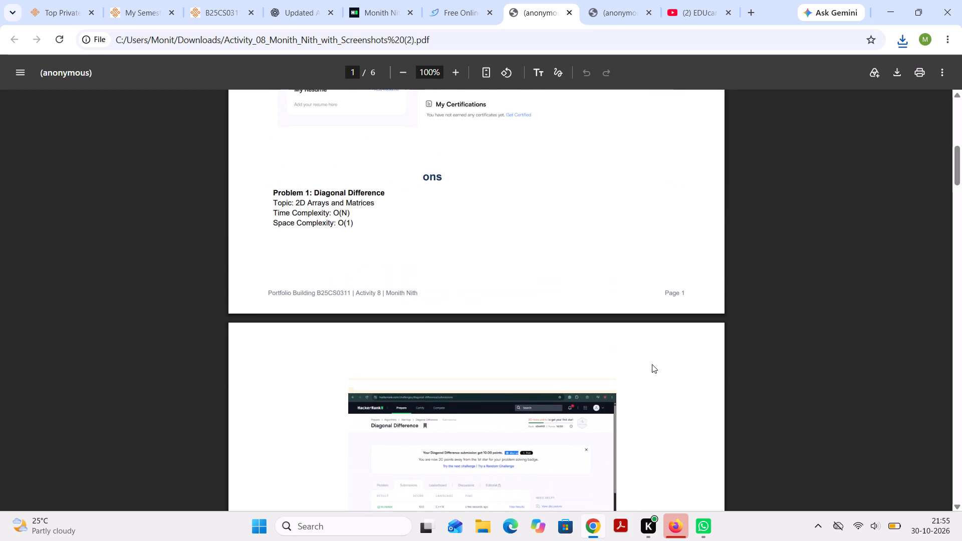
{"action": "scroll", "coordinate": [652, 364], "scroll_direction": "down", "scroll_amount": 5}
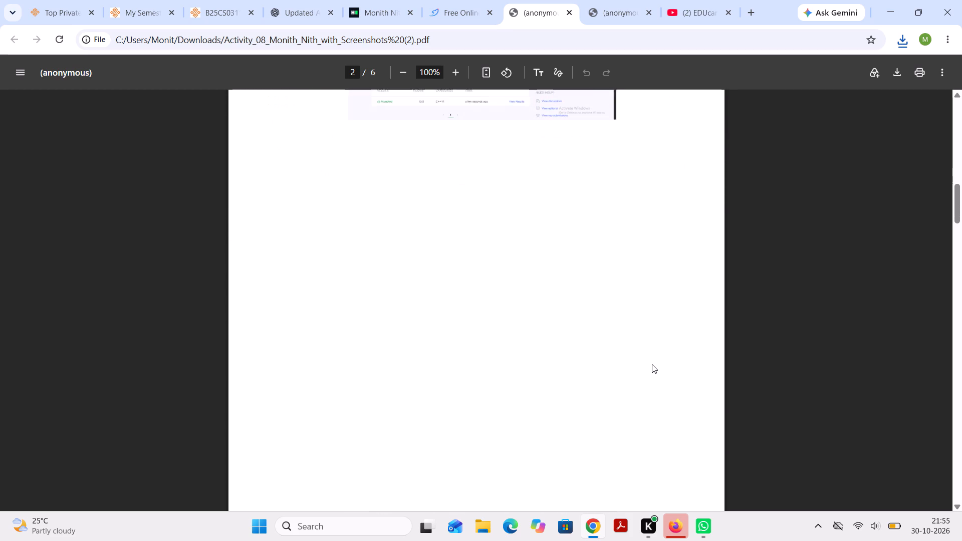
{"action": "scroll", "coordinate": [652, 364], "scroll_direction": "down", "scroll_amount": 7}
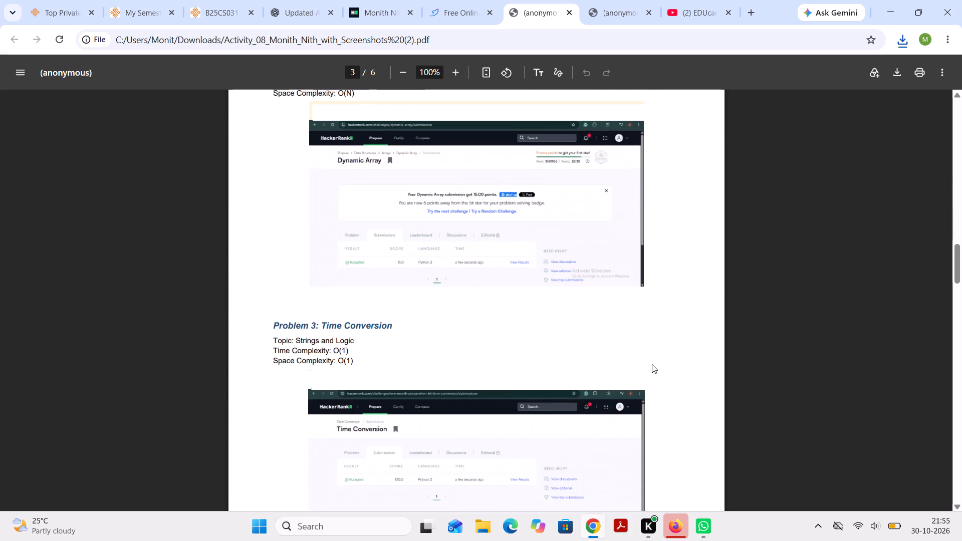
{"action": "scroll", "coordinate": [652, 364], "scroll_direction": "down", "scroll_amount": 10}
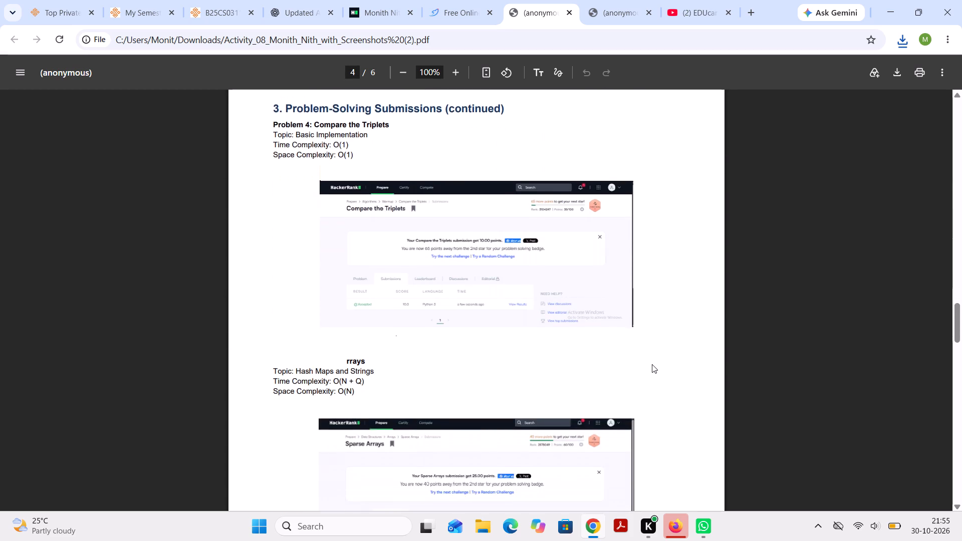
{"action": "scroll", "coordinate": [652, 364], "scroll_direction": "down", "scroll_amount": 9}
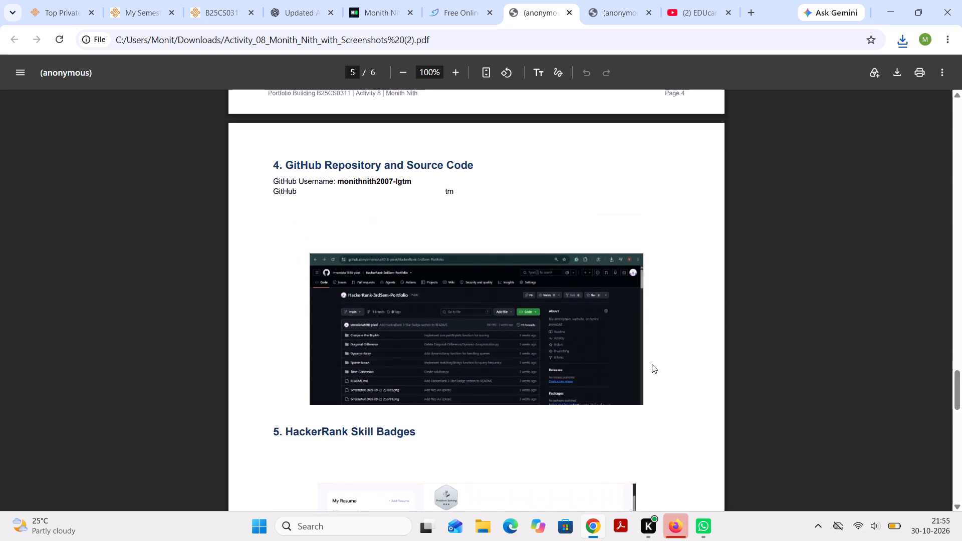
{"action": "scroll", "coordinate": [652, 364], "scroll_direction": "down", "scroll_amount": 1}
{"action": "scroll", "coordinate": [653, 388], "scroll_direction": "up", "scroll_amount": 3}
{"action": "scroll", "coordinate": [653, 388], "scroll_direction": "down", "scroll_amount": 3}
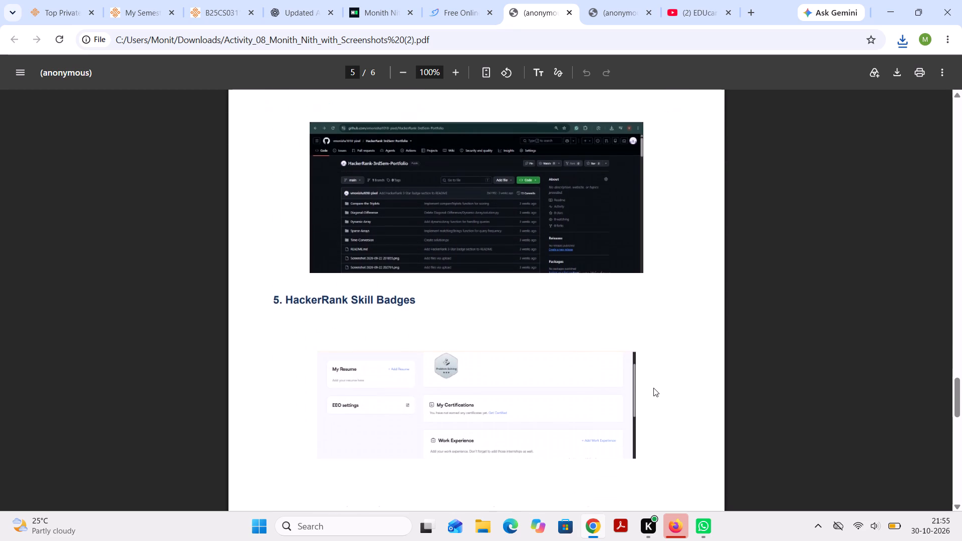
{"action": "scroll", "coordinate": [653, 388], "scroll_direction": "down", "scroll_amount": 8}
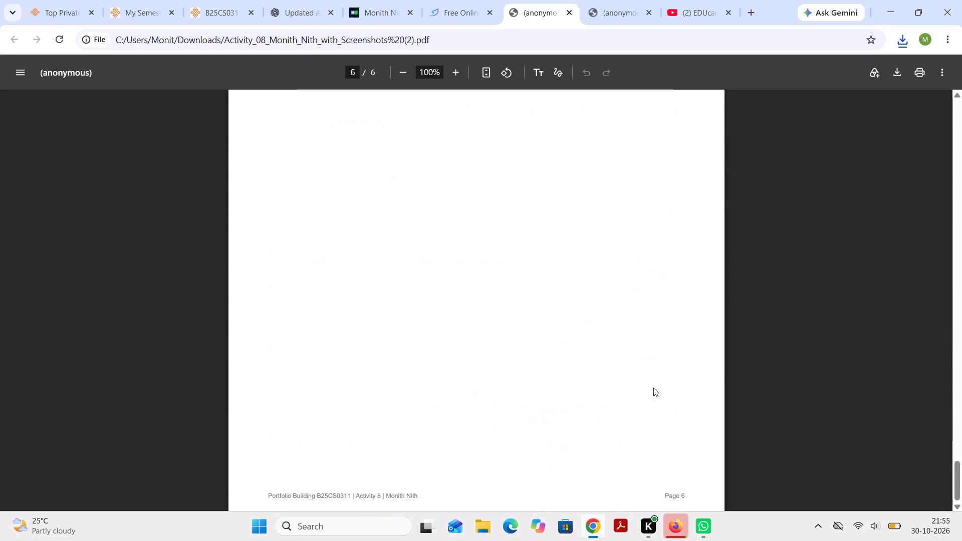
{"action": "scroll", "coordinate": [653, 388], "scroll_direction": "up", "scroll_amount": 8}
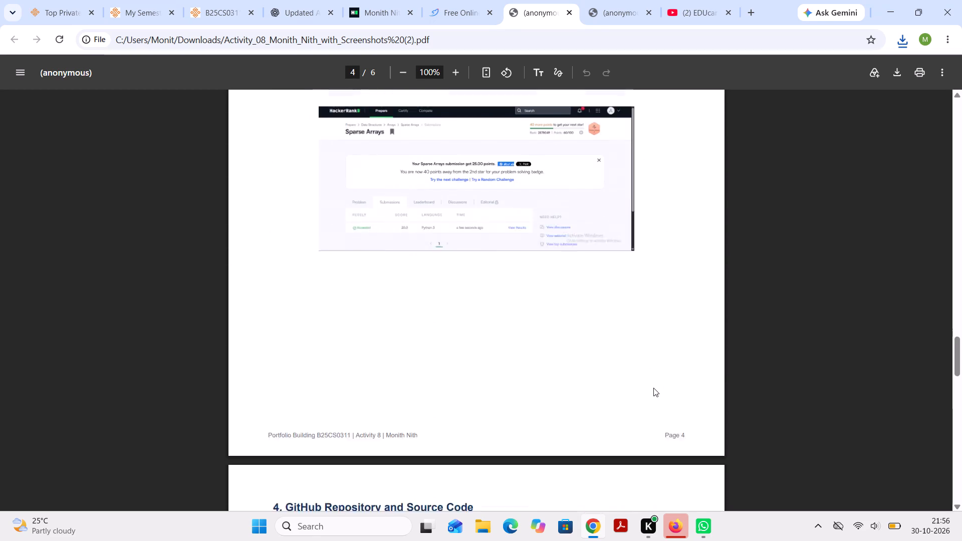
{"action": "scroll", "coordinate": [487, 364], "scroll_direction": "down", "scroll_amount": 9}
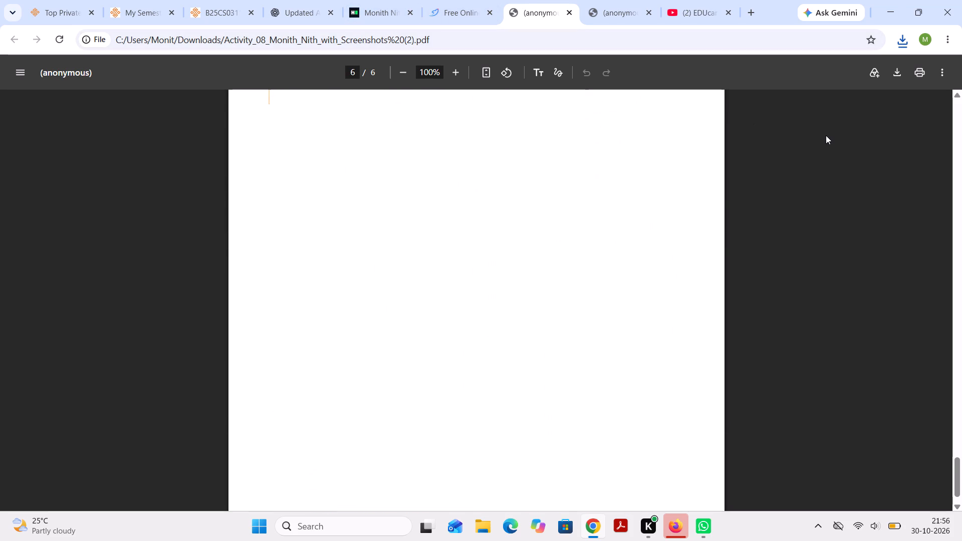
Delete the two older "with_Screenshots" Activity 8 PDFs, the (1) copy and the unnumbered one, from the Downloads folder.
{"action": "left_click", "coordinate": [903, 45]}
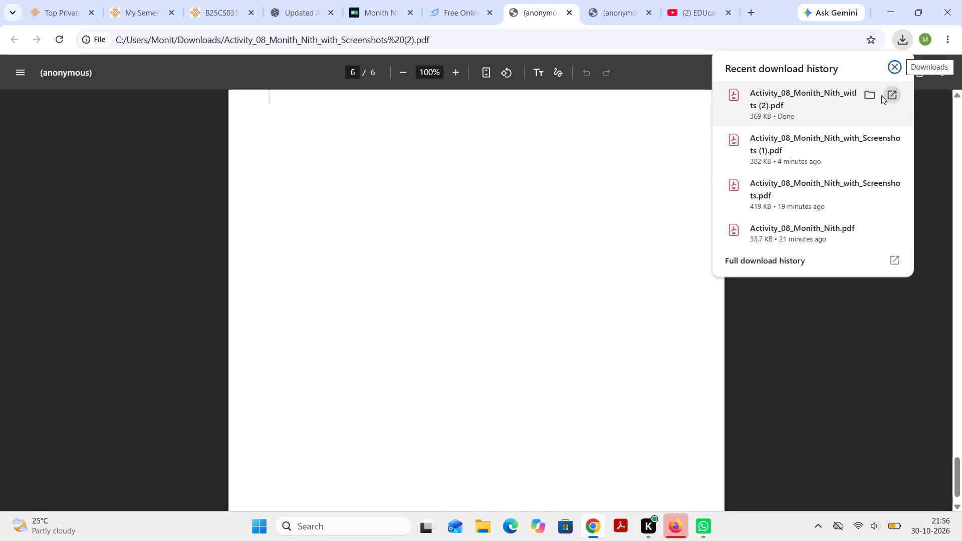
{"action": "left_click", "coordinate": [891, 92]}
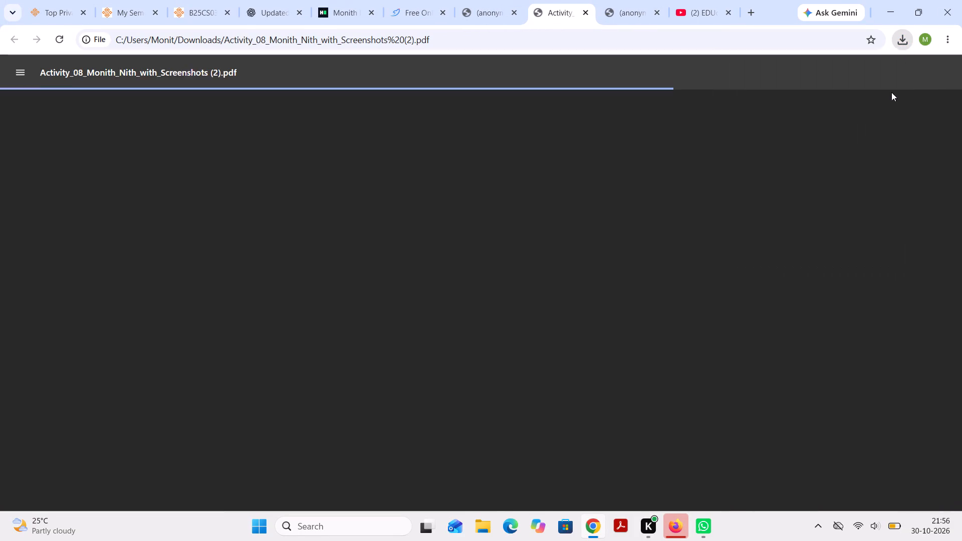
{"action": "left_click", "coordinate": [898, 41]}
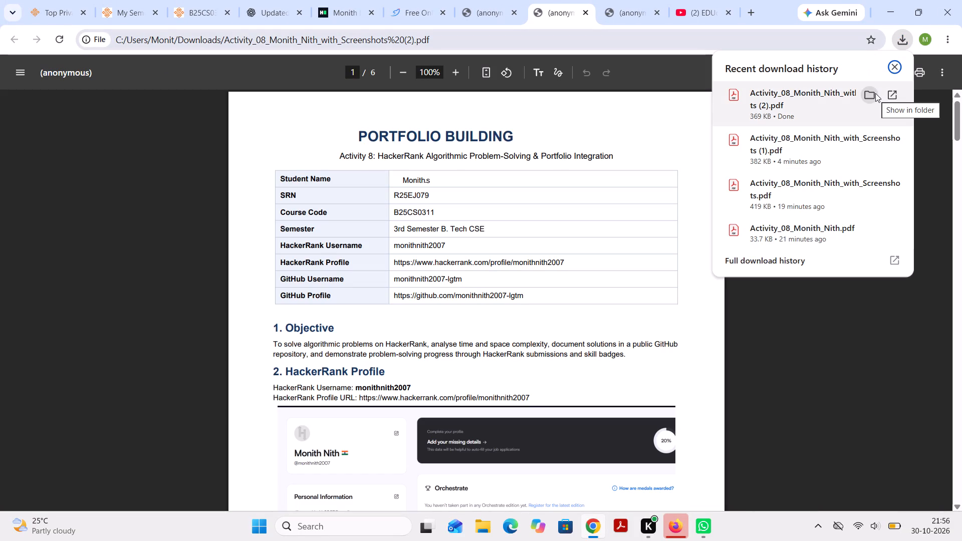
{"action": "left_click", "coordinate": [875, 93]}
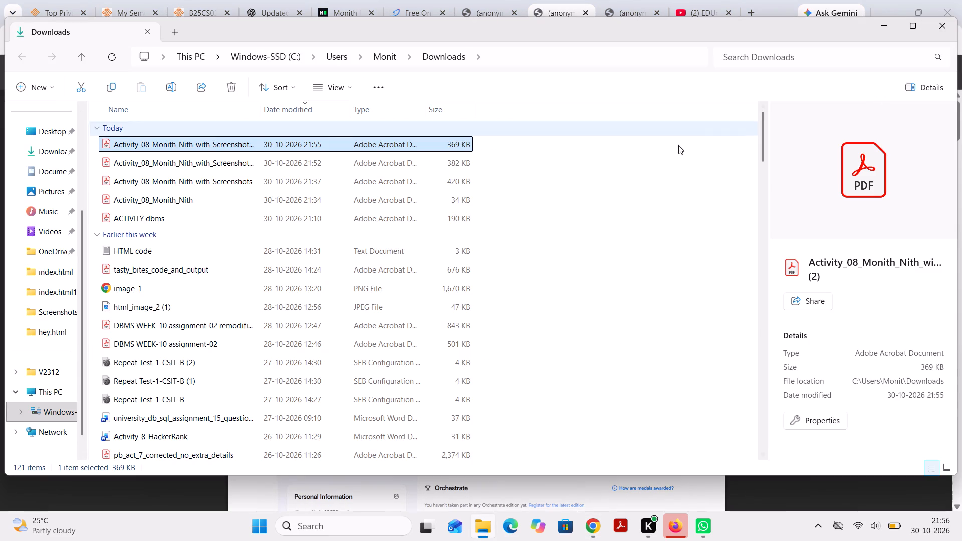
{"action": "left_click_drag", "start_coordinate": [251, 166], "coordinate": [247, 189]}
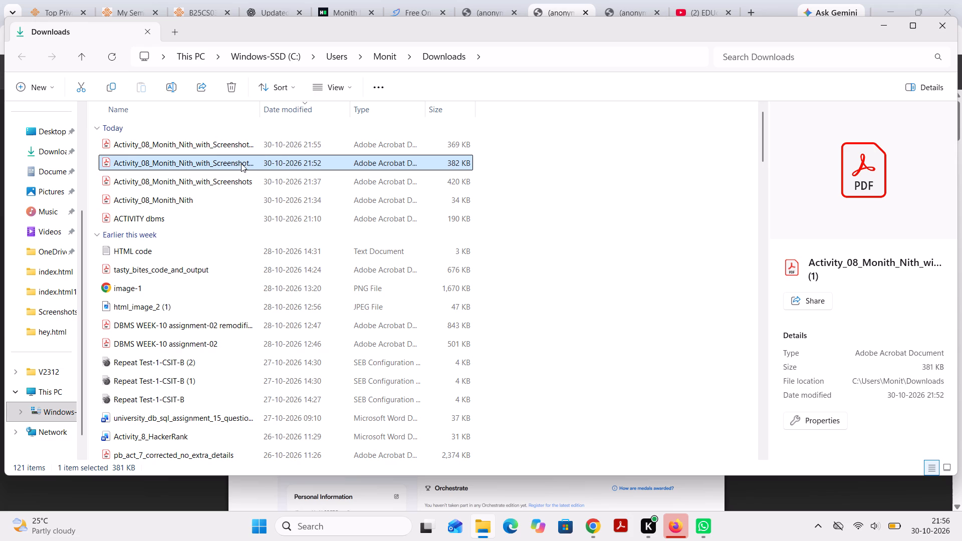
{"action": "right_click", "coordinate": [241, 163]}
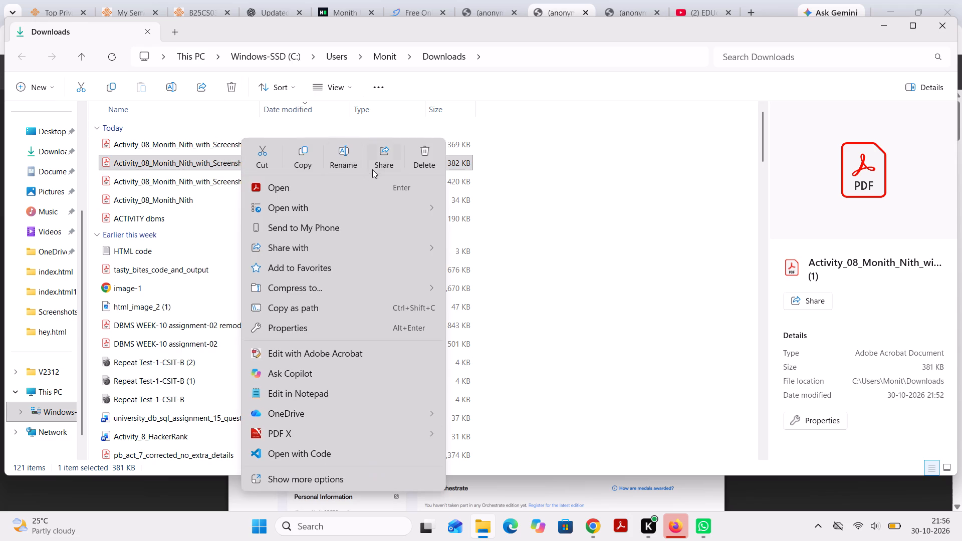
{"action": "left_click", "coordinate": [424, 156]}
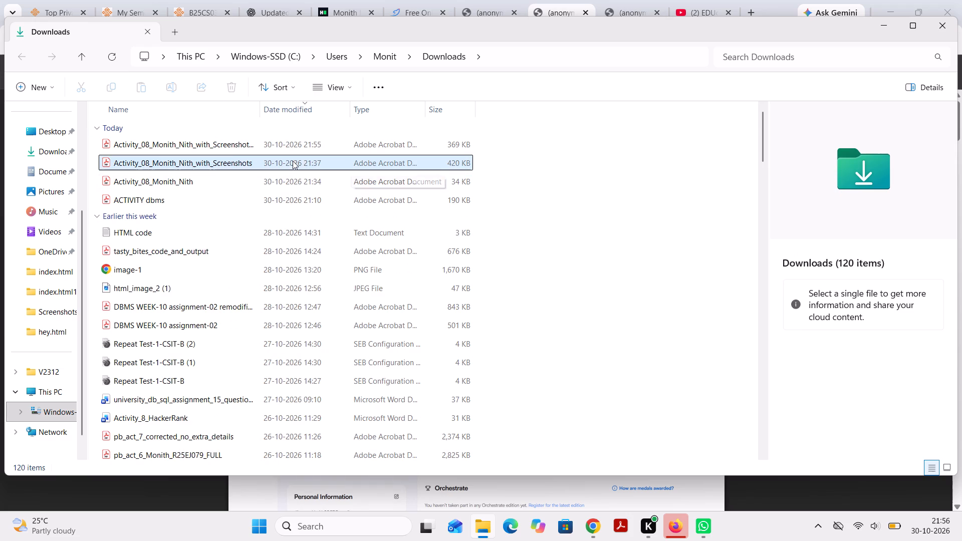
{"action": "left_click", "coordinate": [293, 160]}
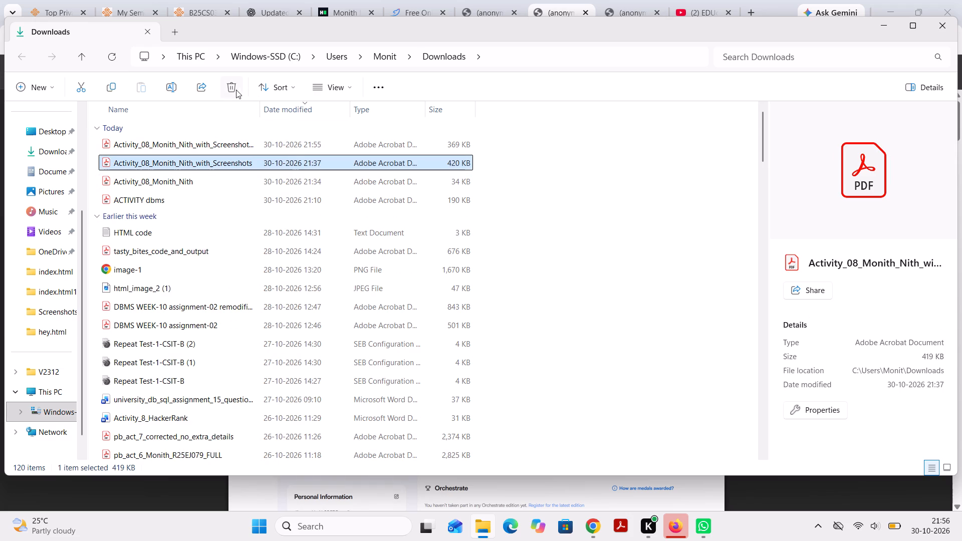
{"action": "left_click", "coordinate": [219, 94]}
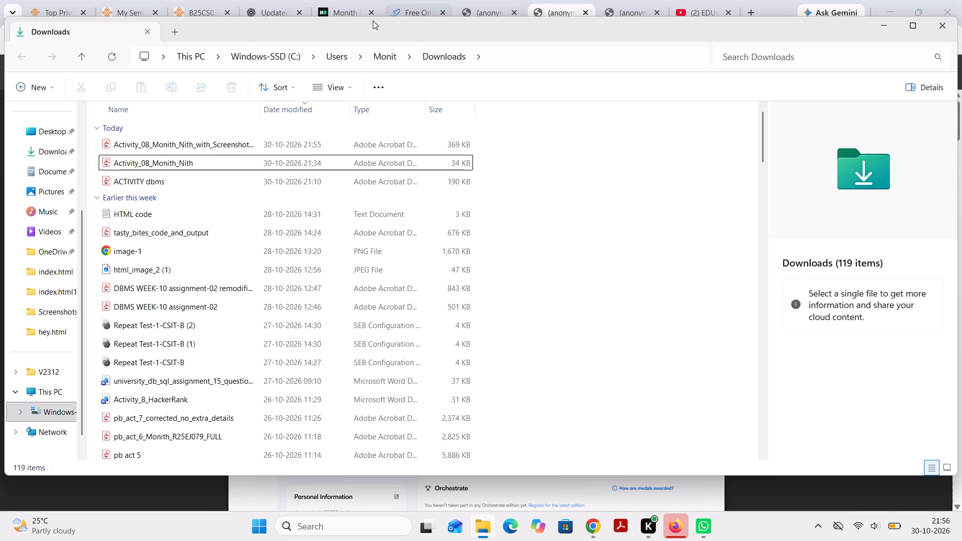
Add a submission to the Activity-8 HackerRank assignment in the course site and upload the "with_Screenshots (2)" PDF from Downloads.
{"action": "left_click", "coordinate": [204, 11]}
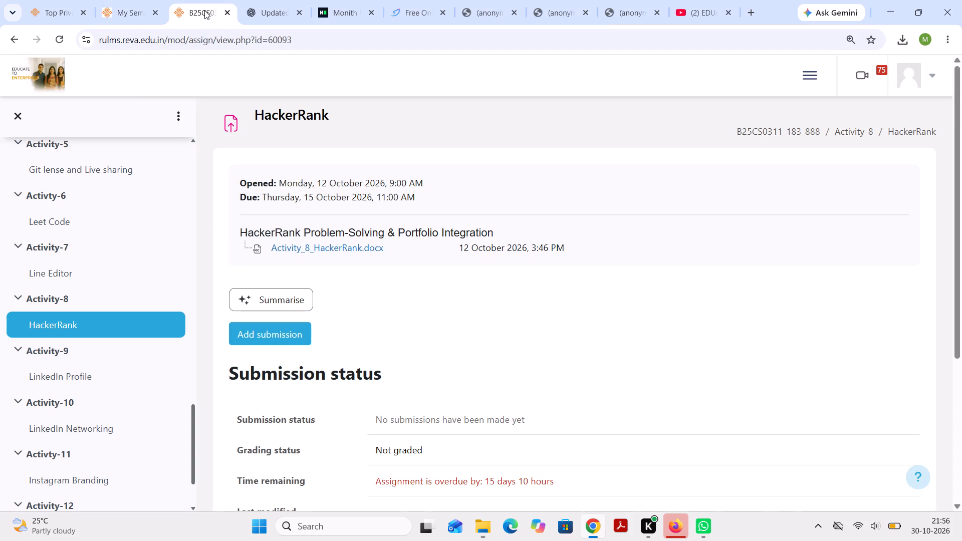
{"action": "left_click", "coordinate": [273, 325]}
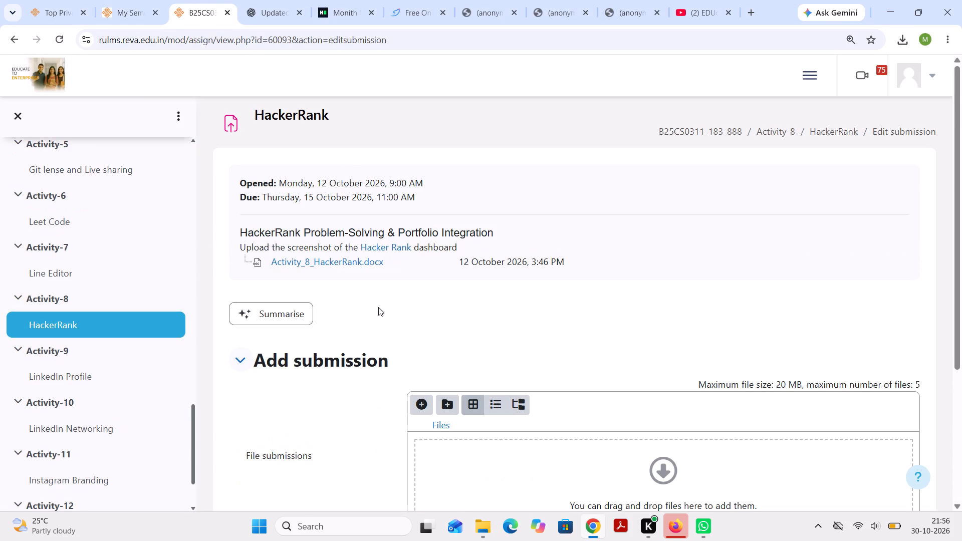
{"action": "left_click", "coordinate": [415, 413]}
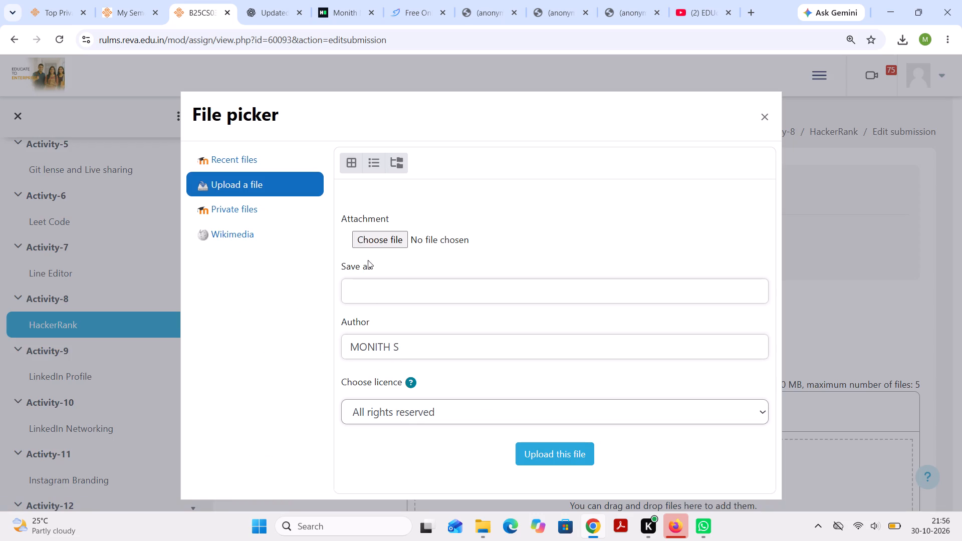
{"action": "left_click", "coordinate": [369, 242]}
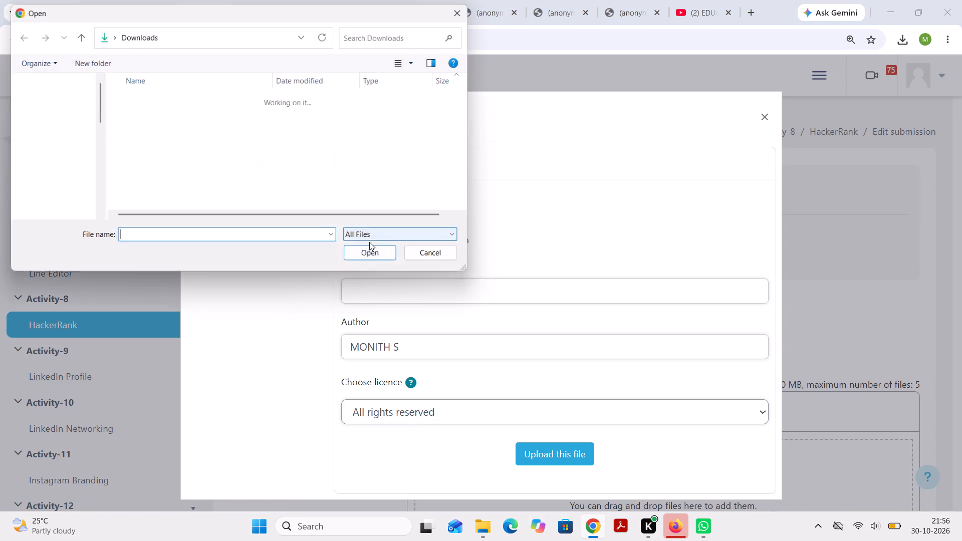
{"action": "left_click", "coordinate": [369, 242]}
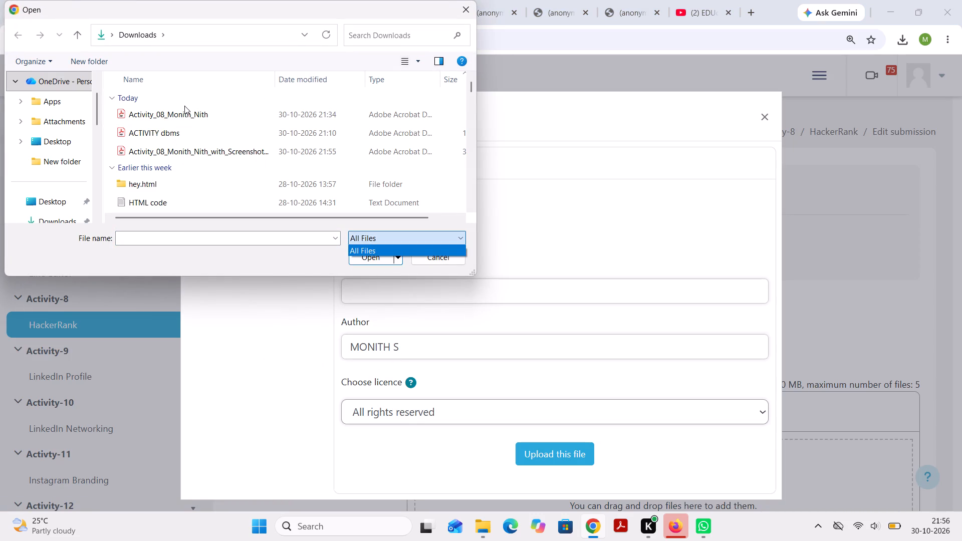
{"action": "left_click", "coordinate": [188, 117]}
{"action": "left_click", "coordinate": [188, 114]}
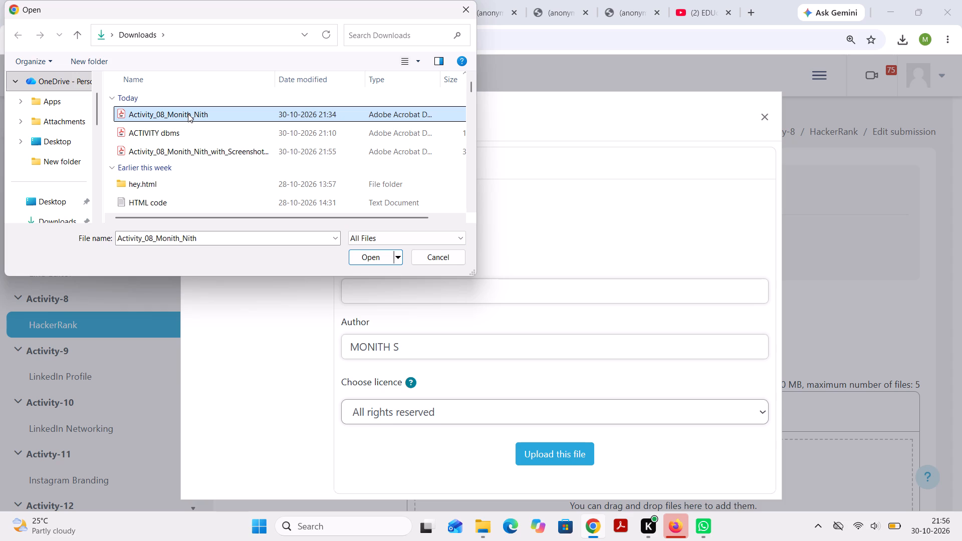
{"action": "double_click", "coordinate": [214, 152]}
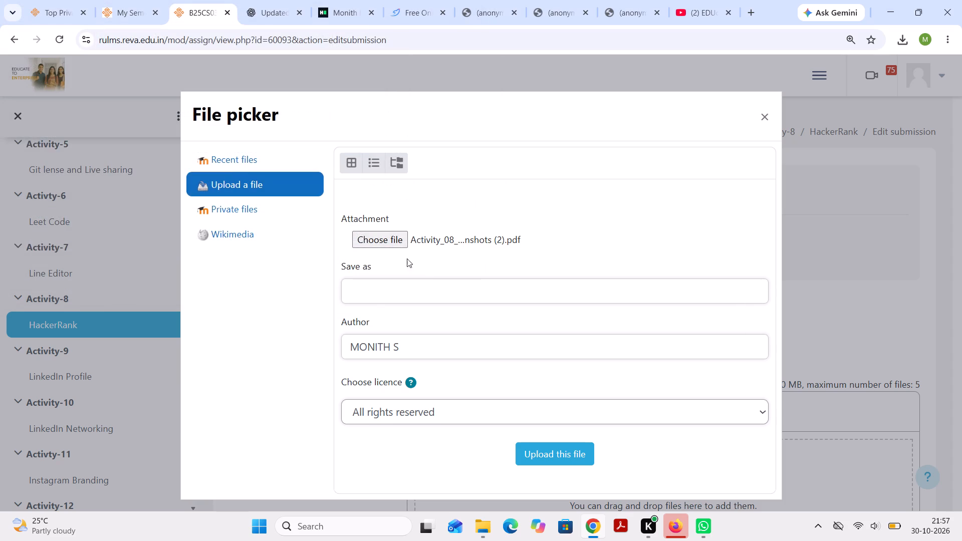
{"action": "left_click", "coordinate": [453, 287]}
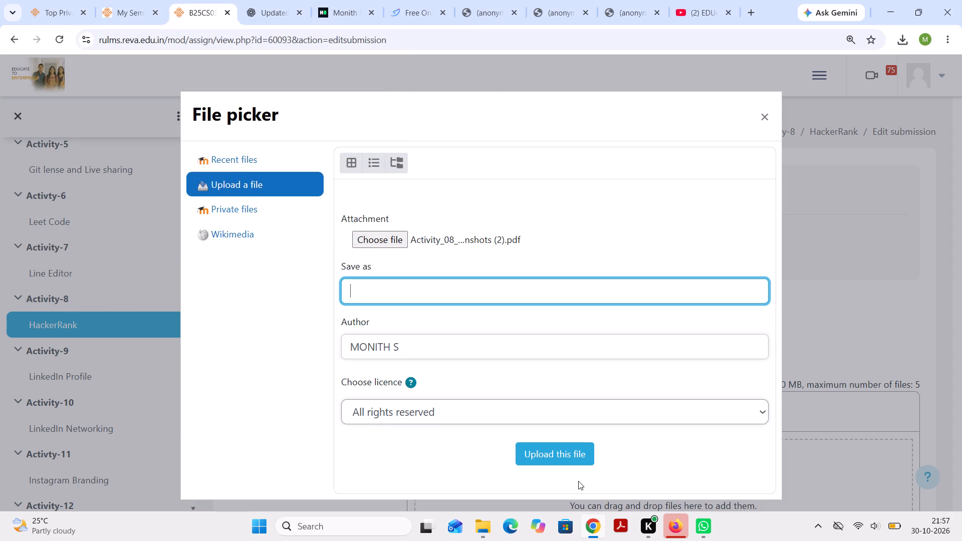
{"action": "left_click", "coordinate": [573, 461]}
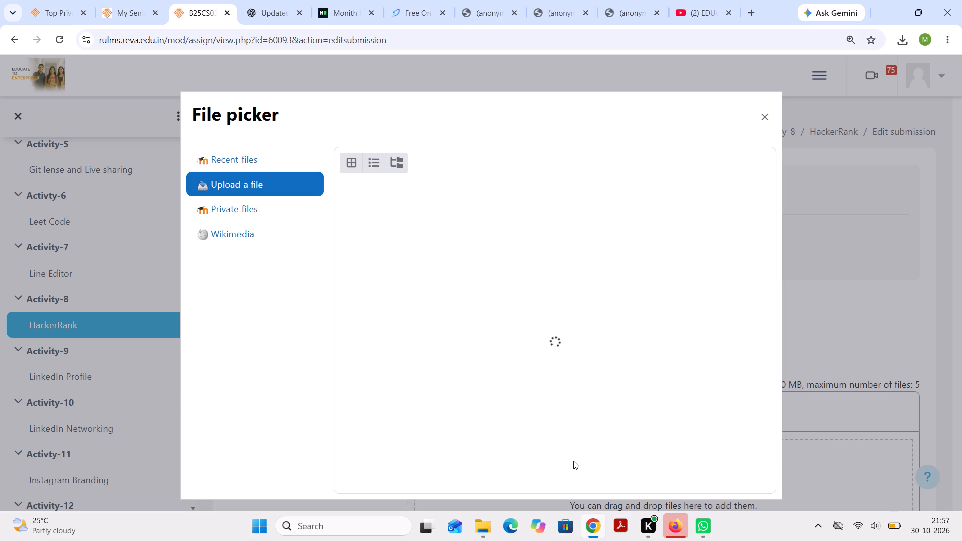
Save the HackerRank assignment submission and check its submission status and attached file.
{"action": "scroll", "coordinate": [573, 461], "scroll_direction": "down", "scroll_amount": 2}
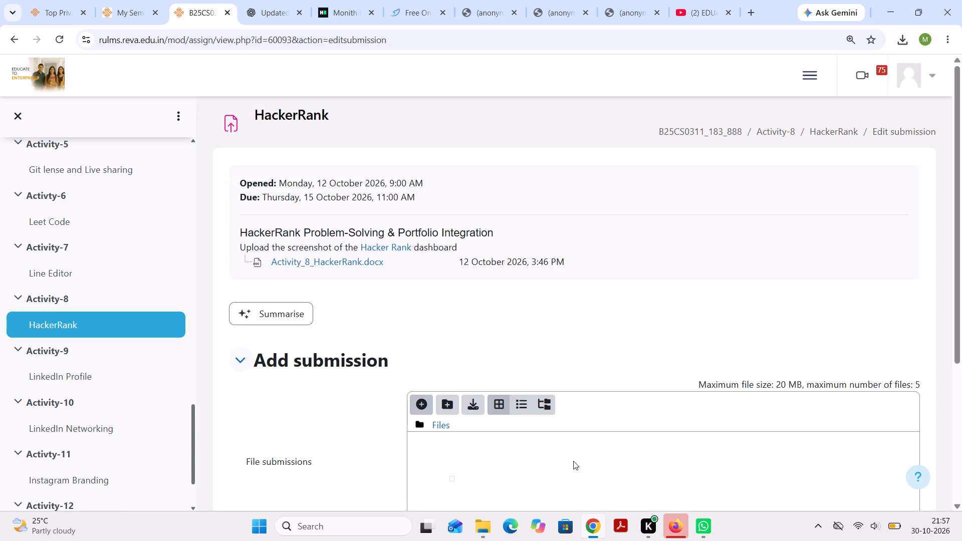
{"action": "scroll", "coordinate": [573, 461], "scroll_direction": "down", "scroll_amount": 3}
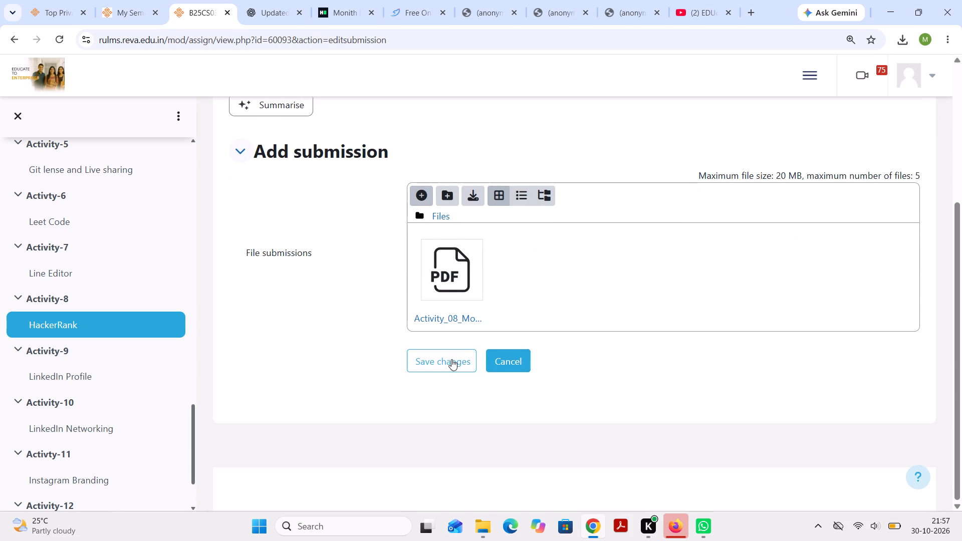
{"action": "left_click", "coordinate": [451, 359]}
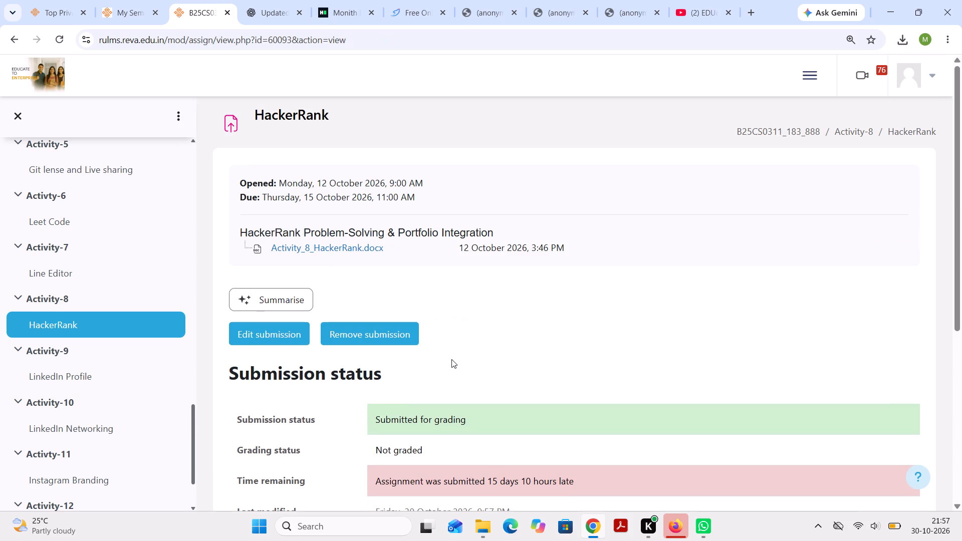
{"action": "scroll", "coordinate": [451, 359], "scroll_direction": "down", "scroll_amount": 3}
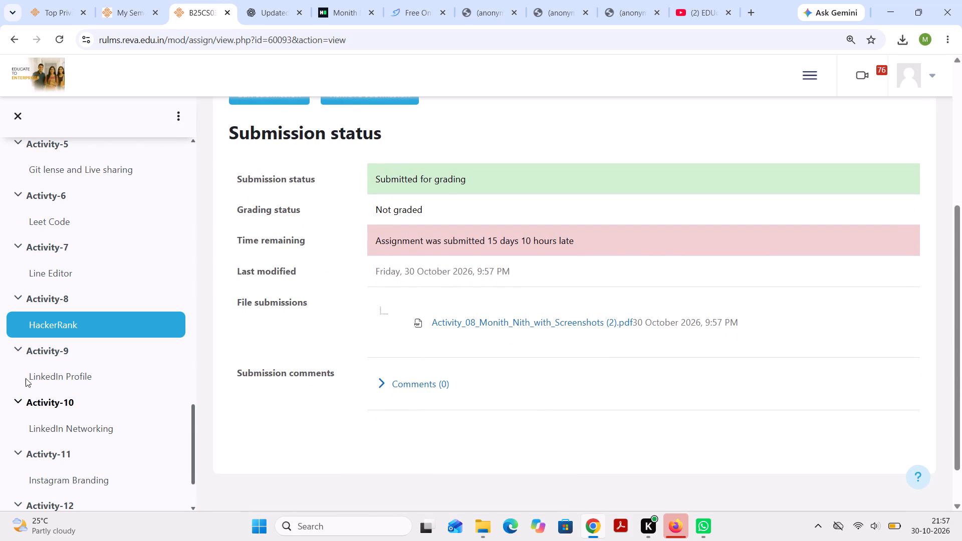
{"action": "left_click", "coordinate": [26, 375]}
{"action": "scroll", "coordinate": [26, 375], "scroll_direction": "down", "scroll_amount": 2}
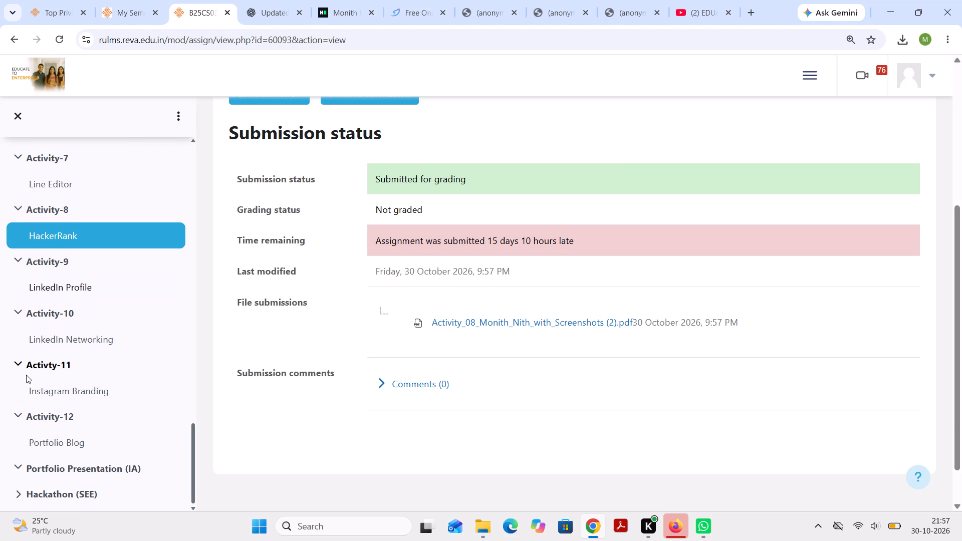
{"action": "scroll", "coordinate": [26, 375], "scroll_direction": "down", "scroll_amount": 2}
{"action": "scroll", "coordinate": [119, 463], "scroll_direction": "down", "scroll_amount": 2}
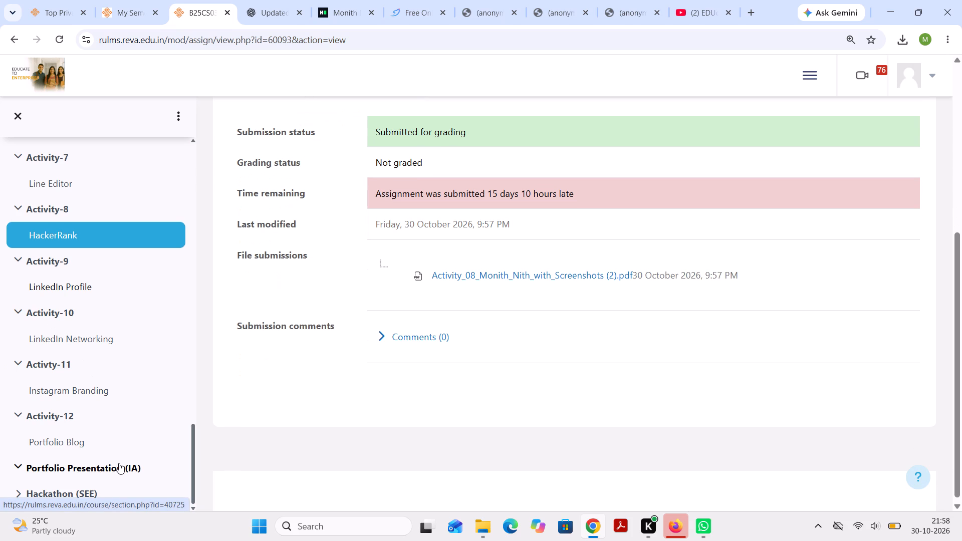